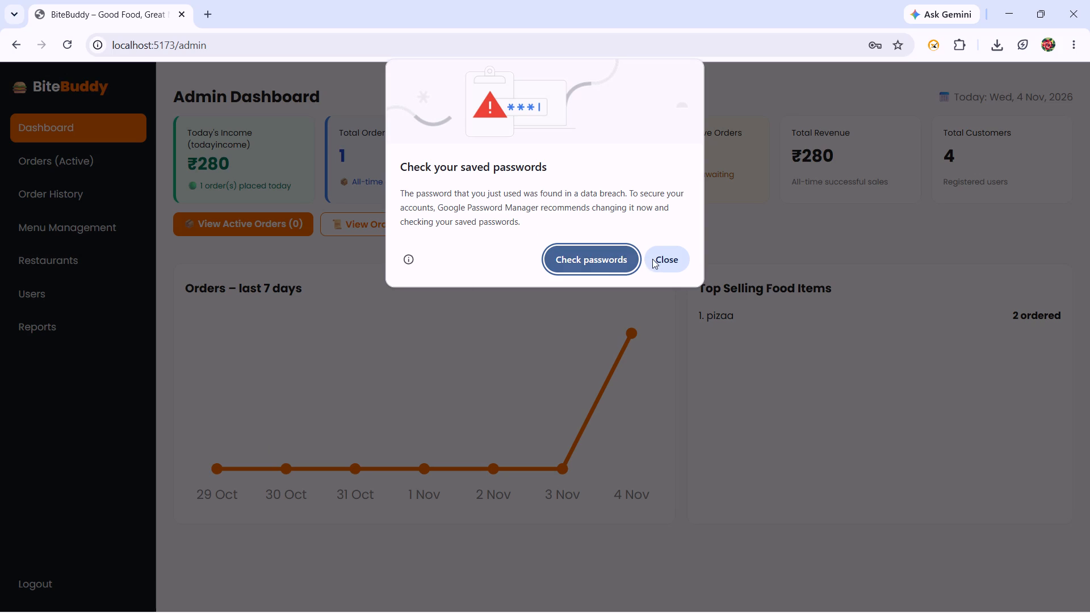
In Menu Management, change the gujrati thali dish's category to Thali and save it.
{"action": "left_click", "coordinate": [672, 264]}
{"action": "left_click", "coordinate": [81, 232]}
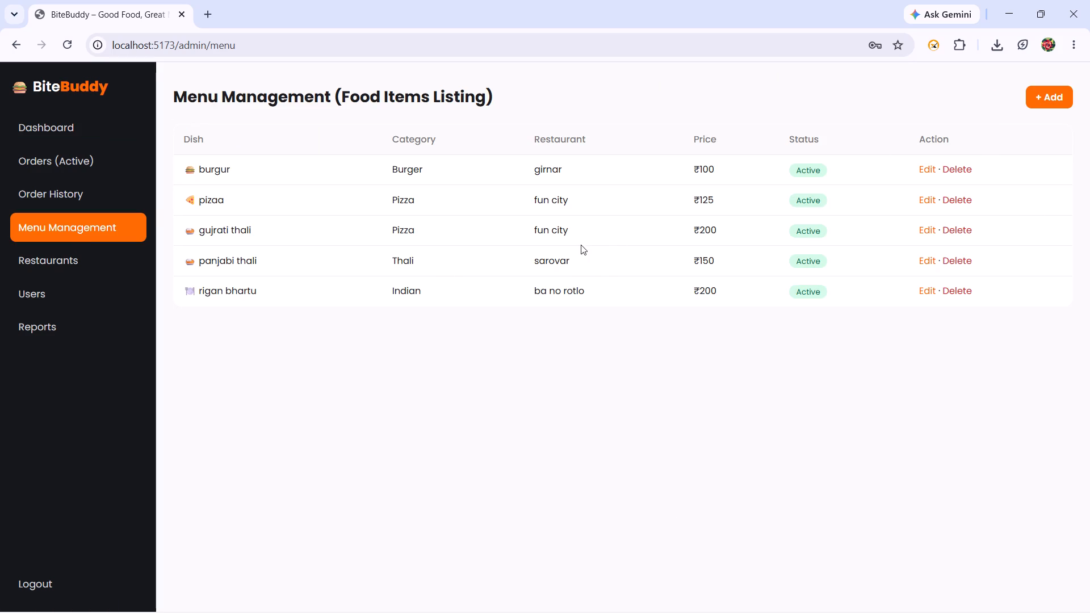
{"action": "left_click", "coordinate": [926, 230]}
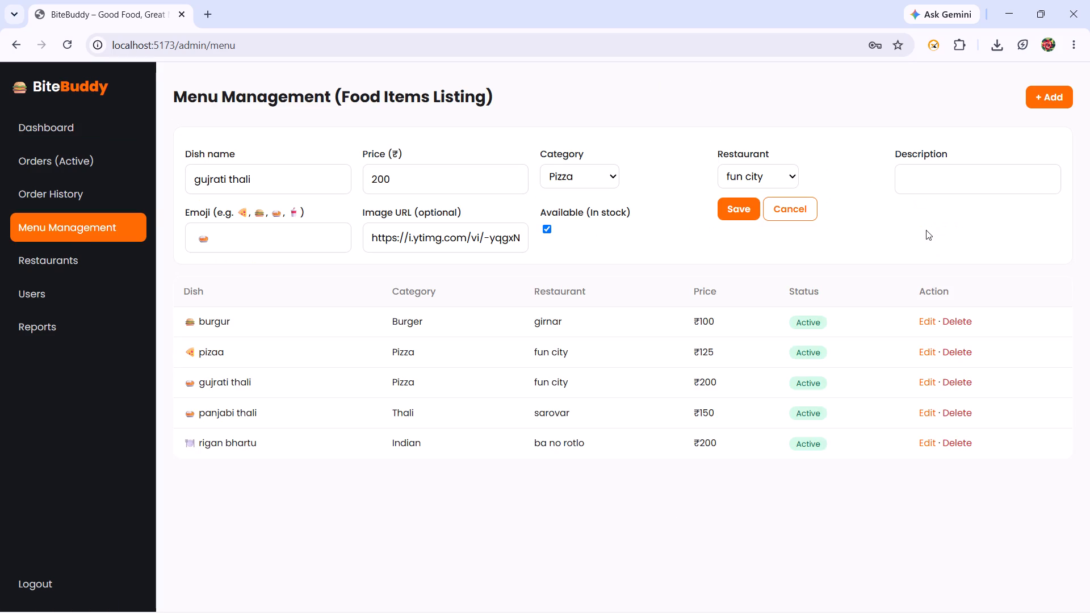
{"action": "left_click", "coordinate": [601, 177]}
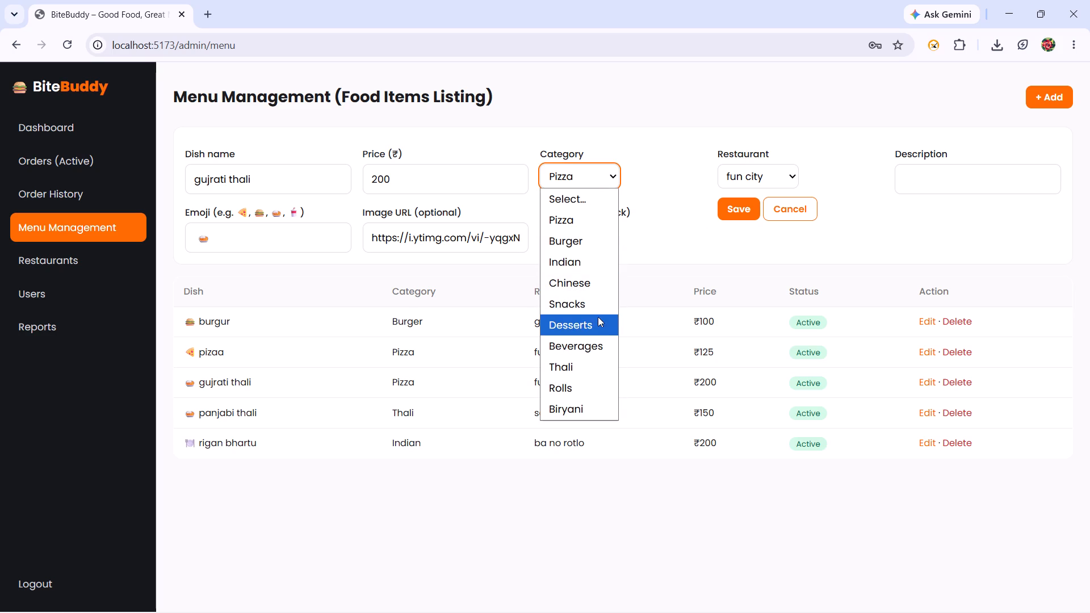
{"action": "left_click", "coordinate": [581, 359]}
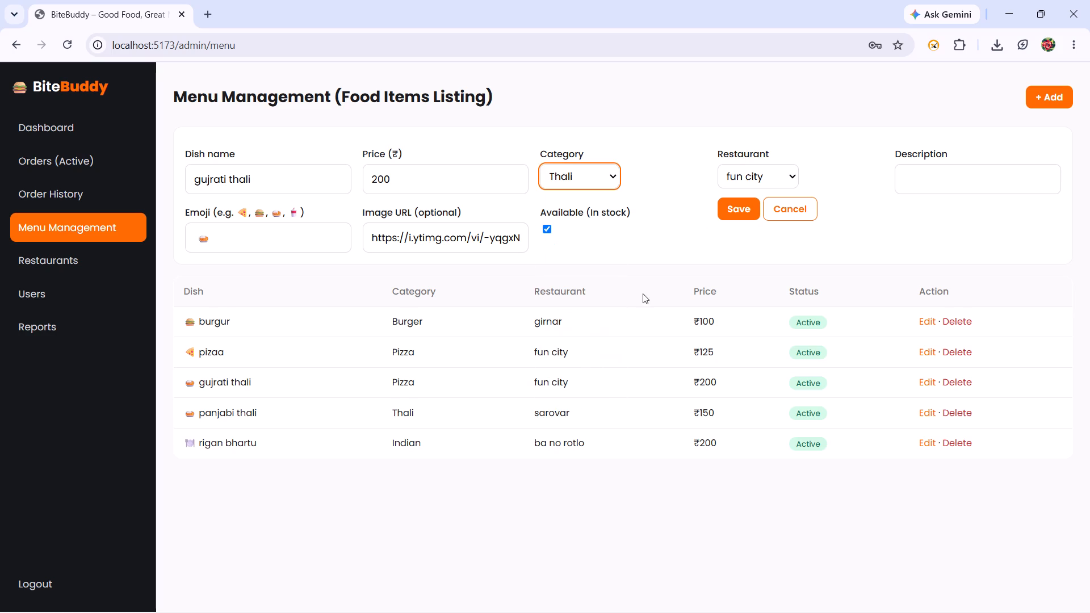
{"action": "left_click", "coordinate": [730, 217]}
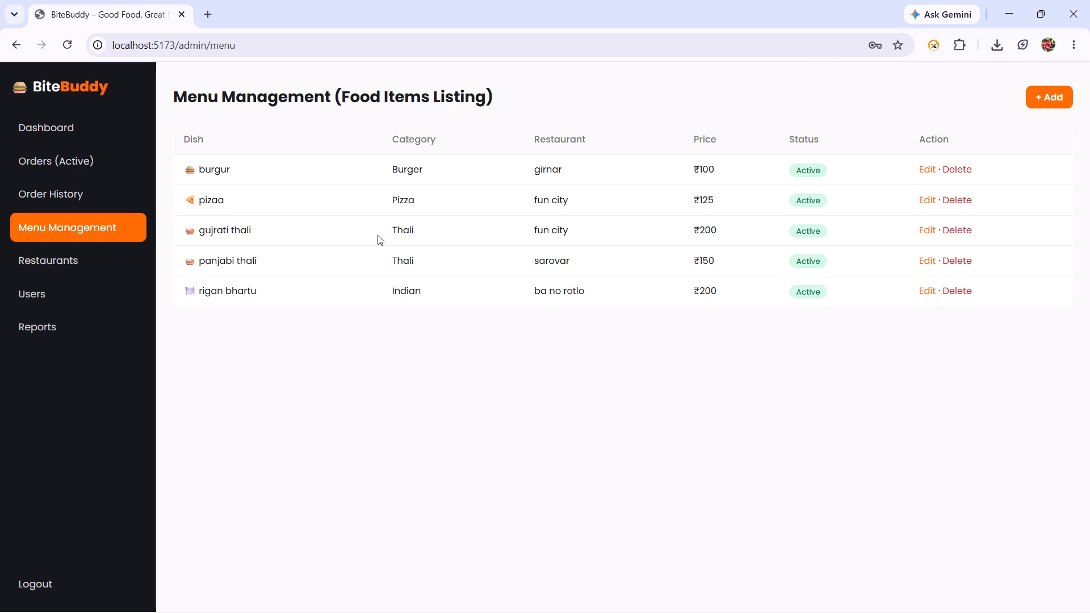
Start a new menu item named shup, priced at 100, with category Chinese and restaurant fun city.
{"action": "left_click", "coordinate": [1030, 99]}
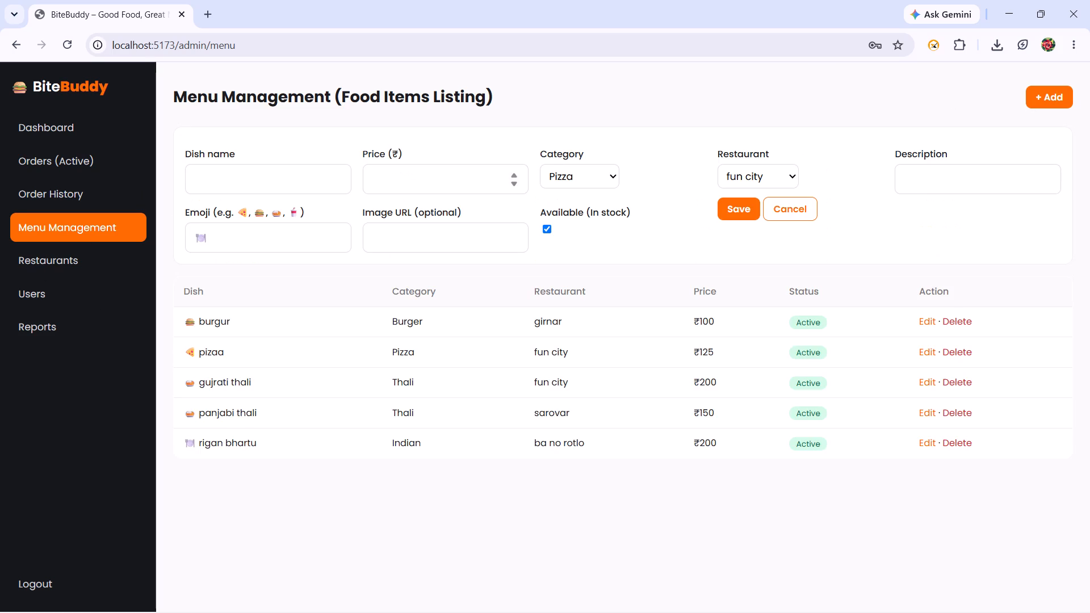
{"action": "left_click", "coordinate": [239, 186]}
{"action": "type", "text": "shu"}
{"action": "key", "text": "p"}
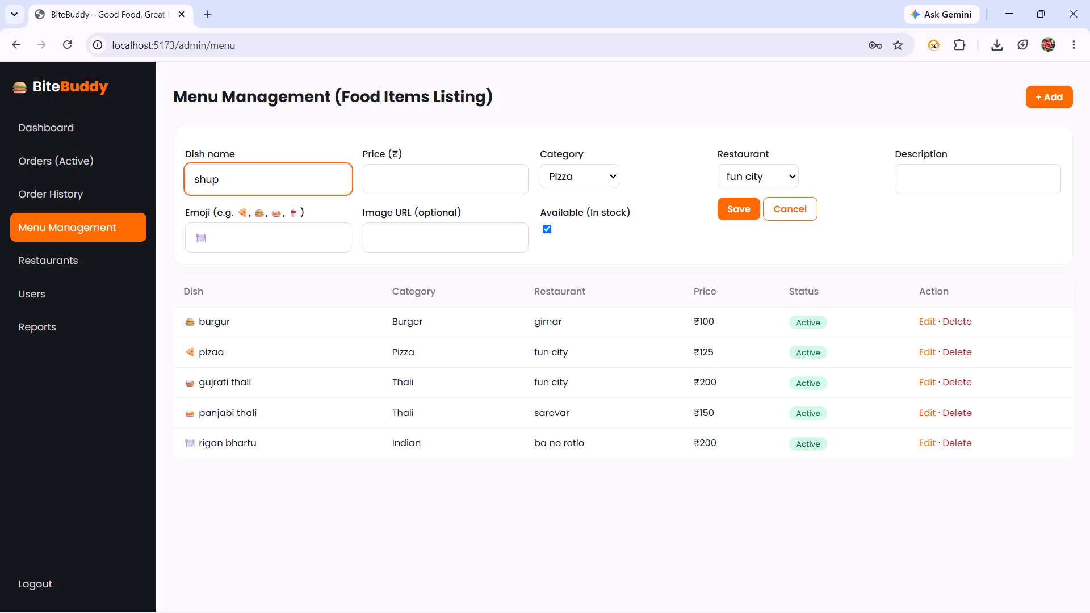
{"action": "left_click", "coordinate": [430, 172]}
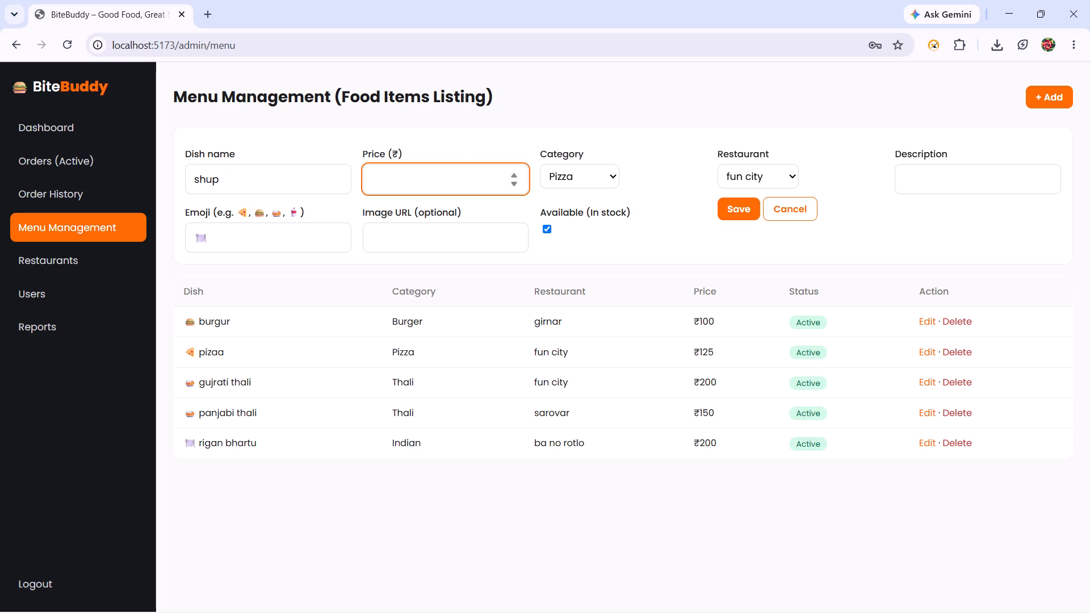
{"action": "type", "text": "100"}
{"action": "left_click", "coordinate": [589, 175]}
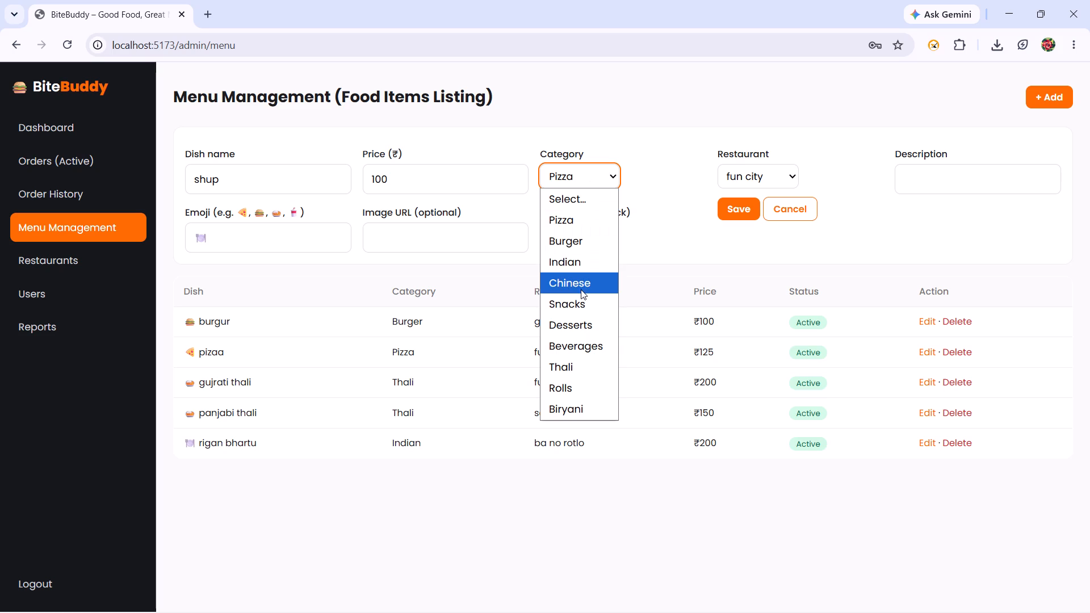
{"action": "left_click", "coordinate": [581, 287]}
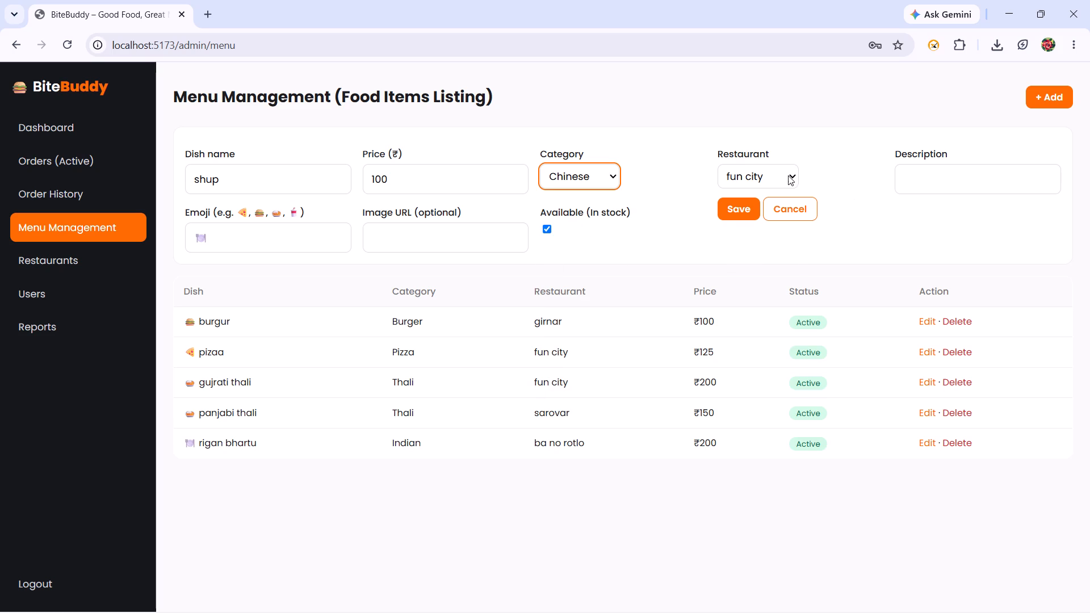
{"action": "left_click", "coordinate": [788, 175]}
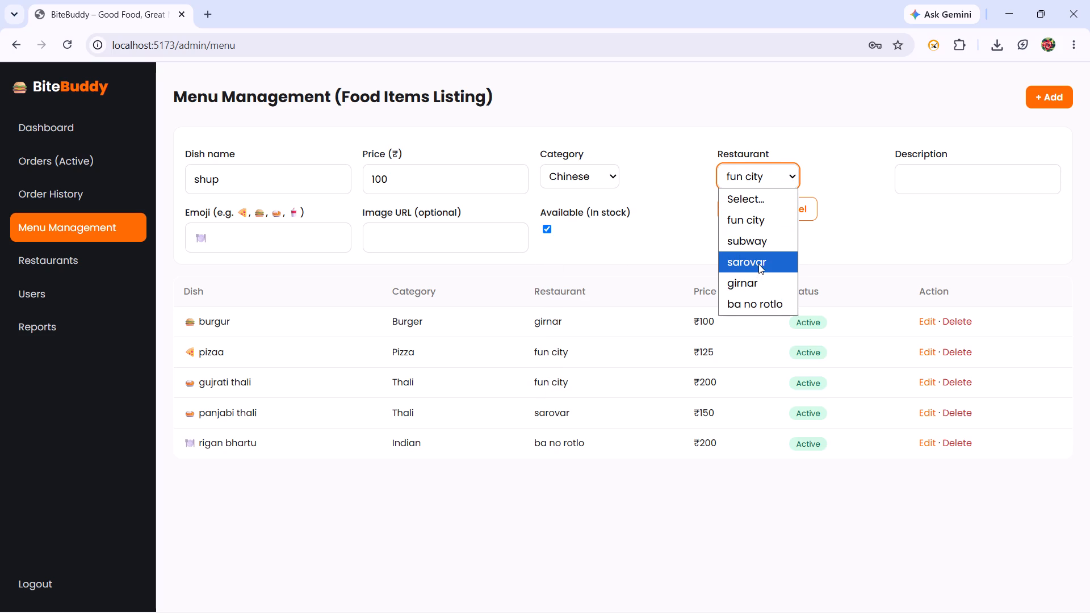
{"action": "left_click", "coordinate": [752, 227]}
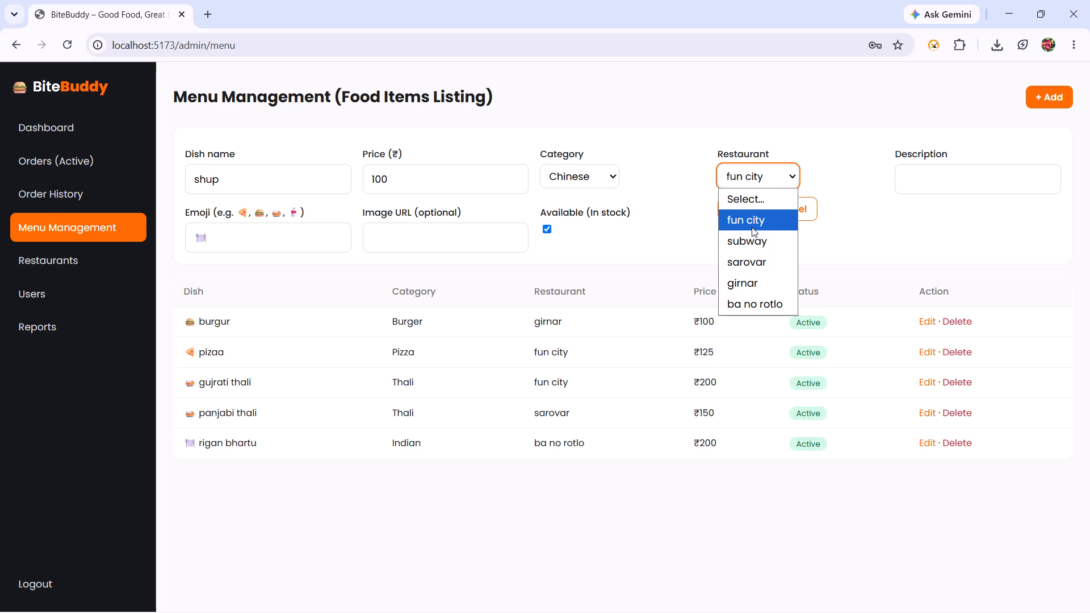
{"action": "left_click", "coordinate": [291, 243]}
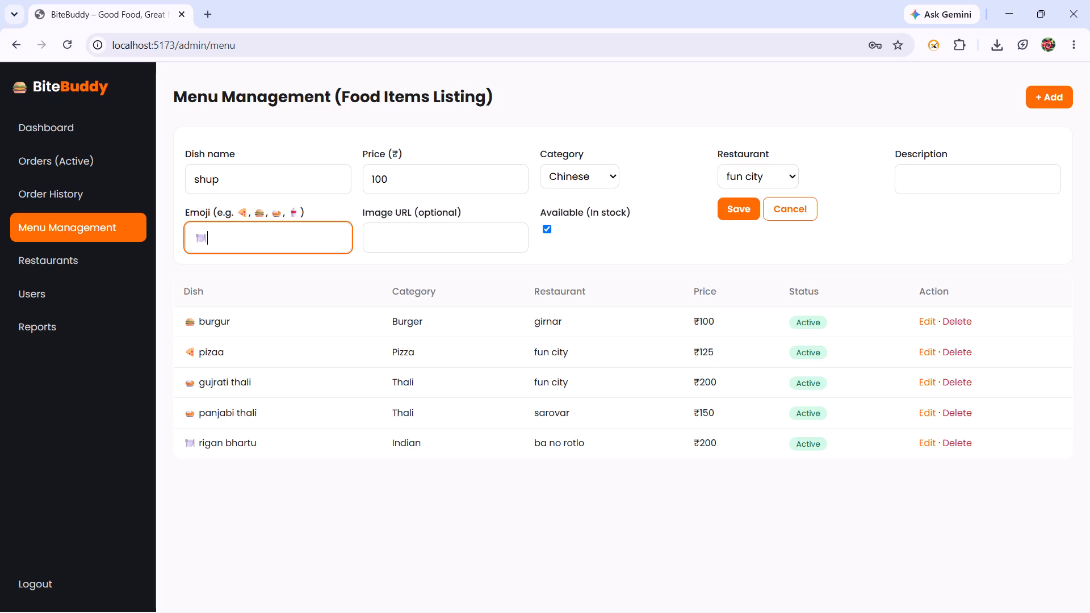
{"action": "left_click", "coordinate": [411, 233]}
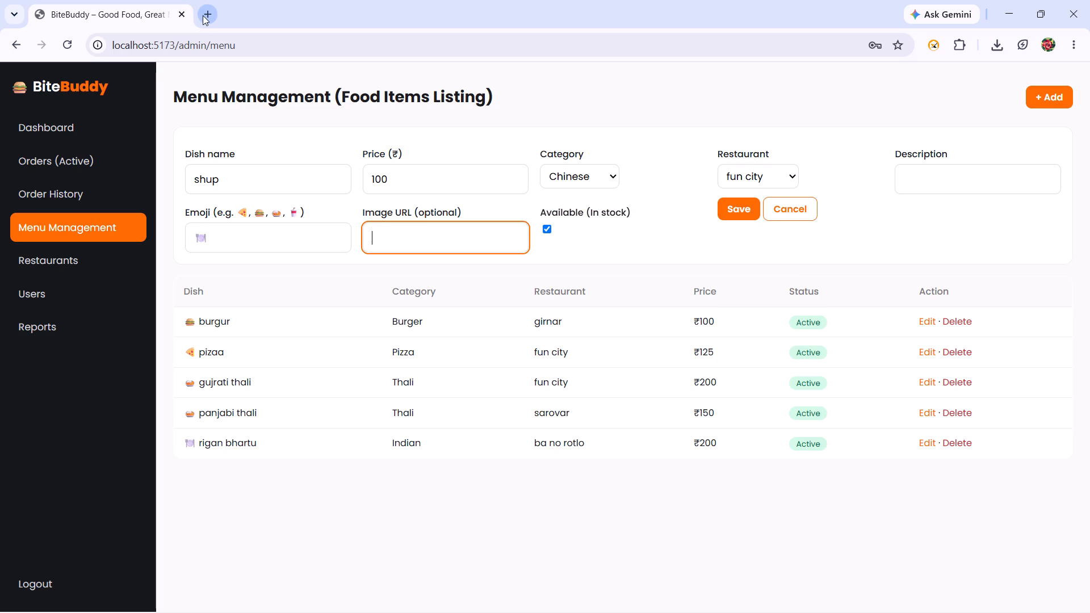
Search the web for "shup" in a new browser tab and look through the image results for a suitable dish picture.
{"action": "left_click", "coordinate": [203, 15]}
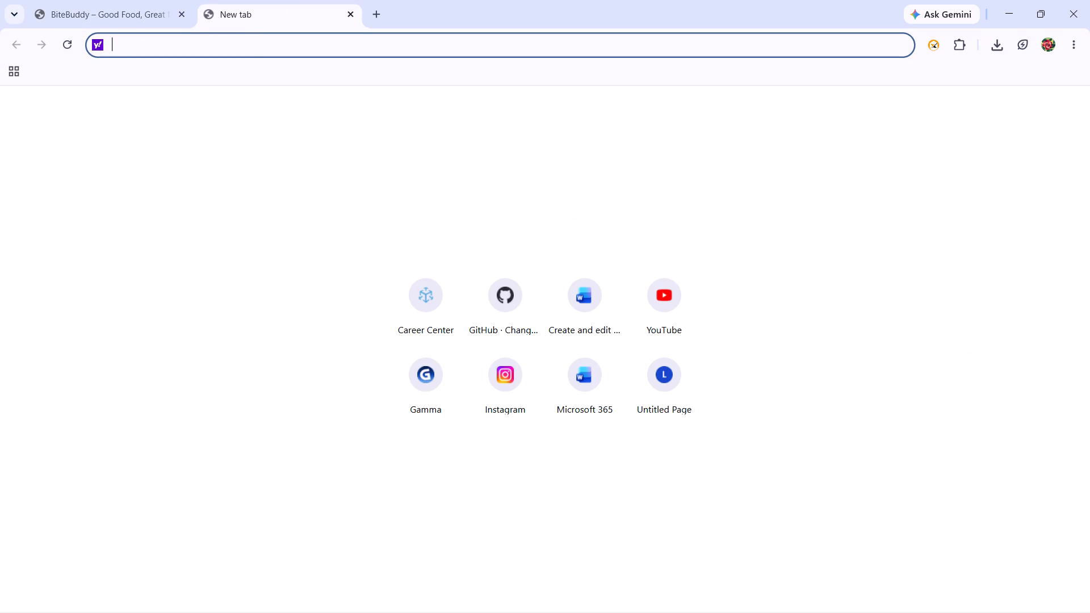
{"action": "left_click", "coordinate": [239, 40]}
{"action": "type", "text": "shup"}
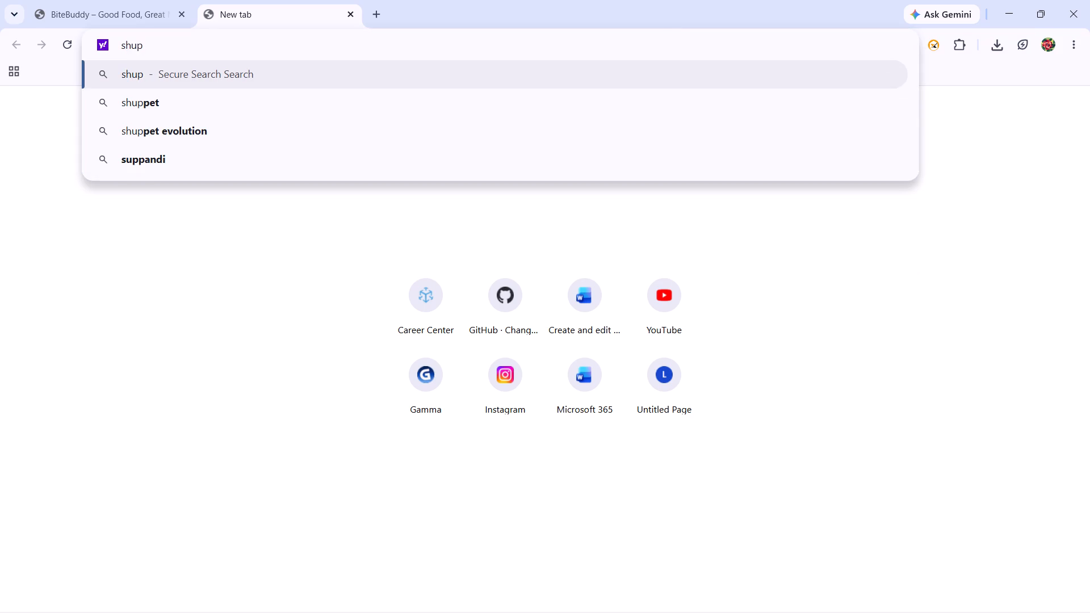
{"action": "key", "text": "Return"}
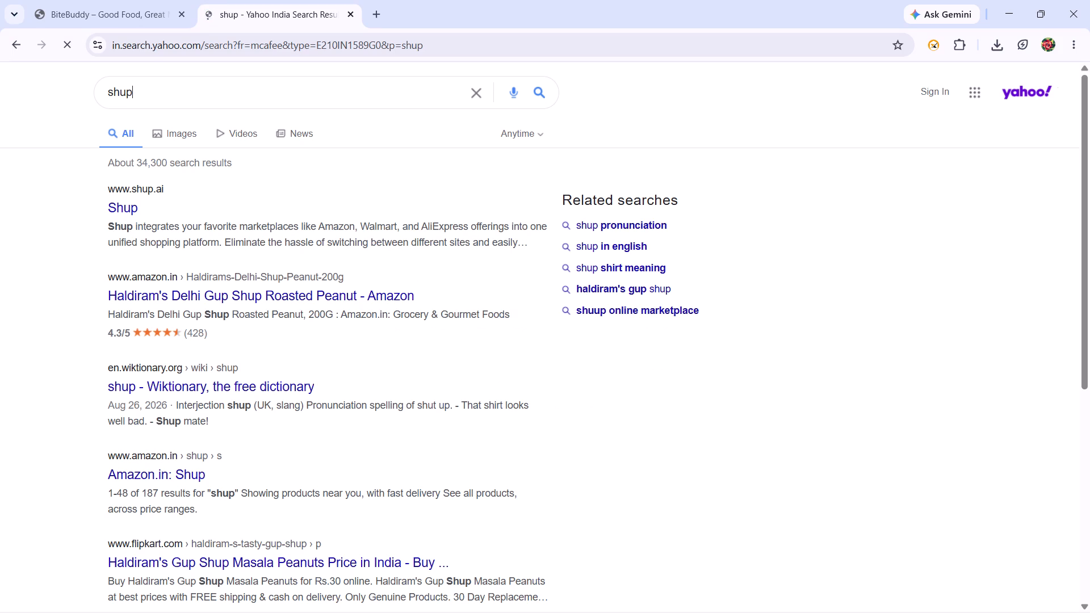
{"action": "left_click", "coordinate": [185, 140]}
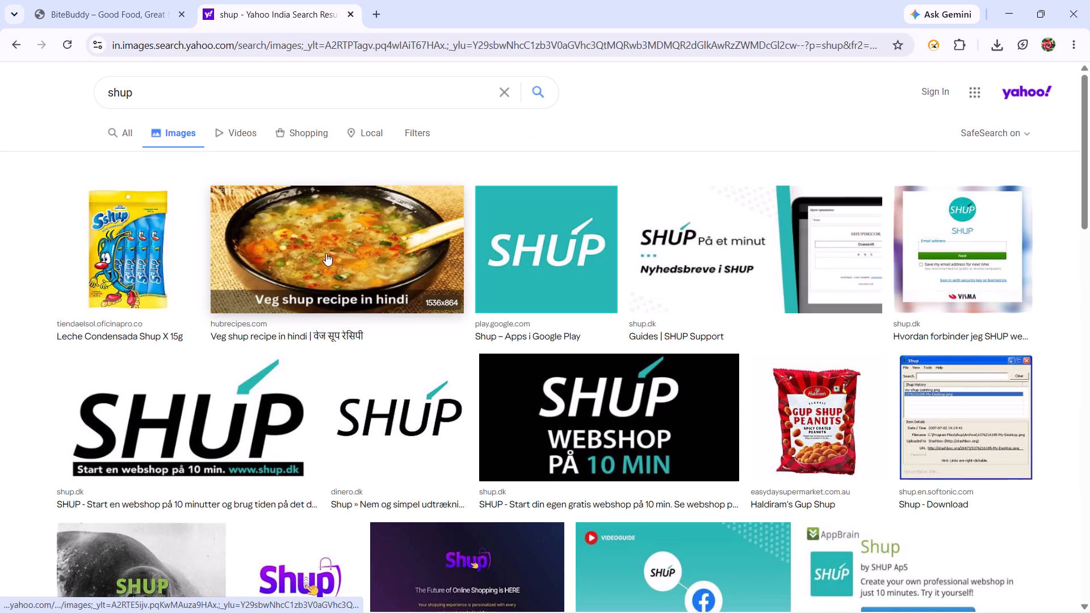
{"action": "scroll", "coordinate": [343, 251], "scroll_direction": "down", "scroll_amount": 1}
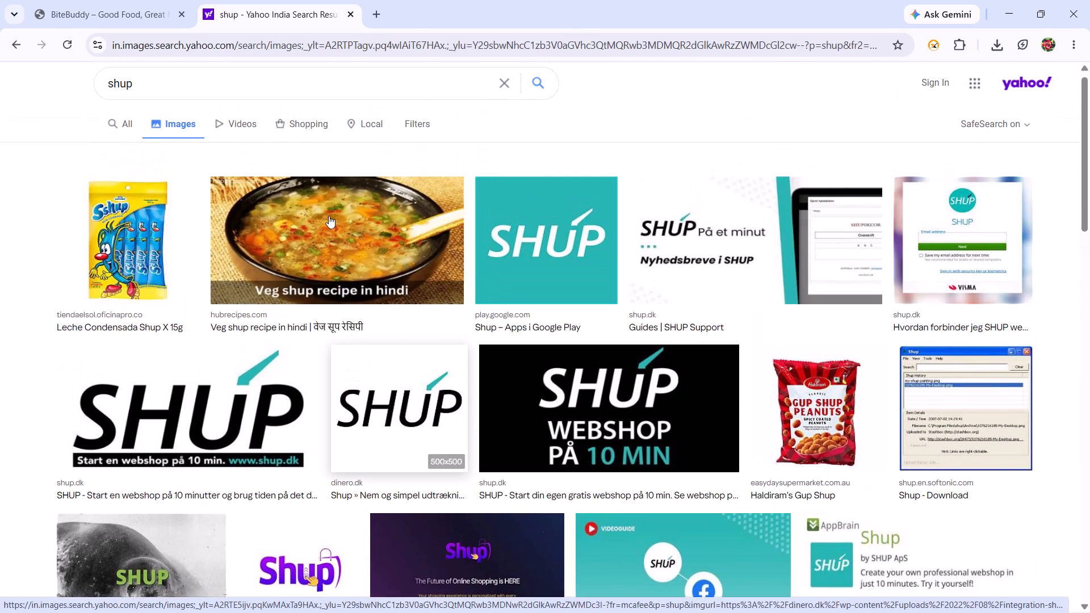
{"action": "left_click", "coordinate": [337, 238]}
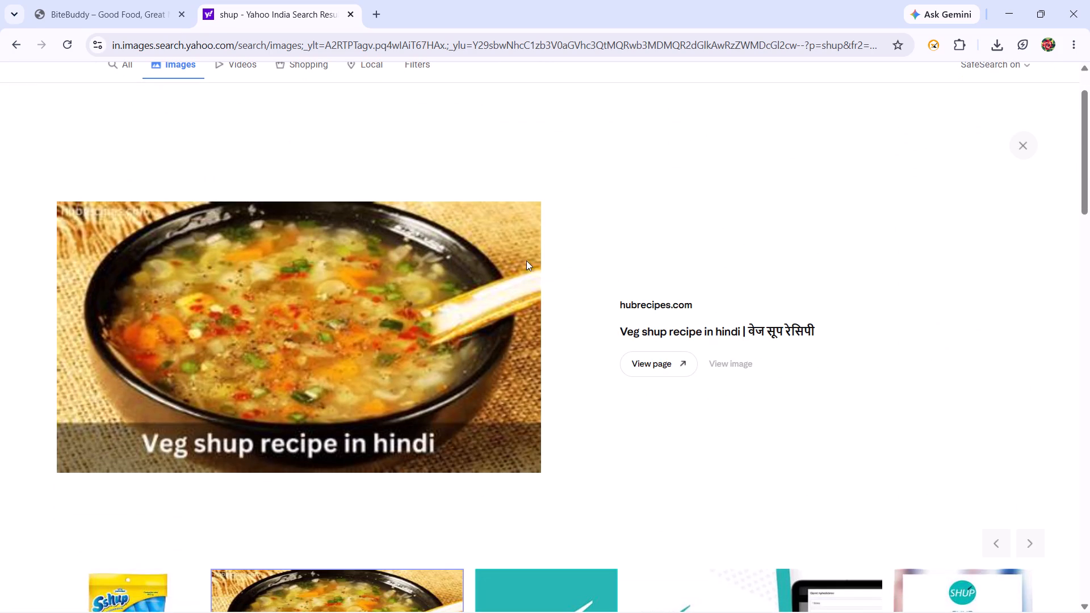
{"action": "left_click", "coordinate": [320, 147]}
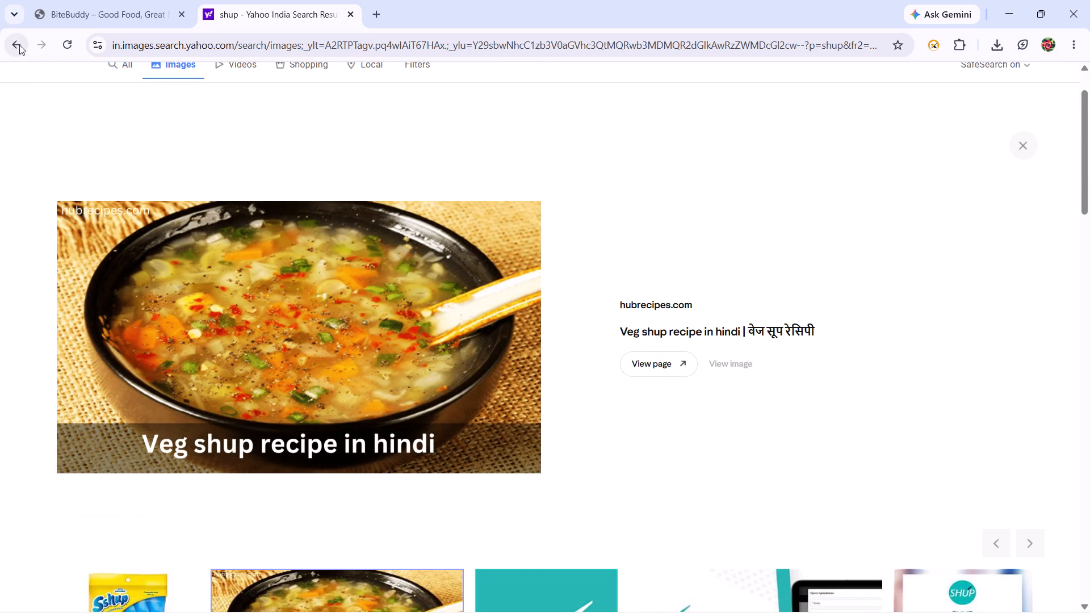
{"action": "left_click", "coordinate": [19, 45]}
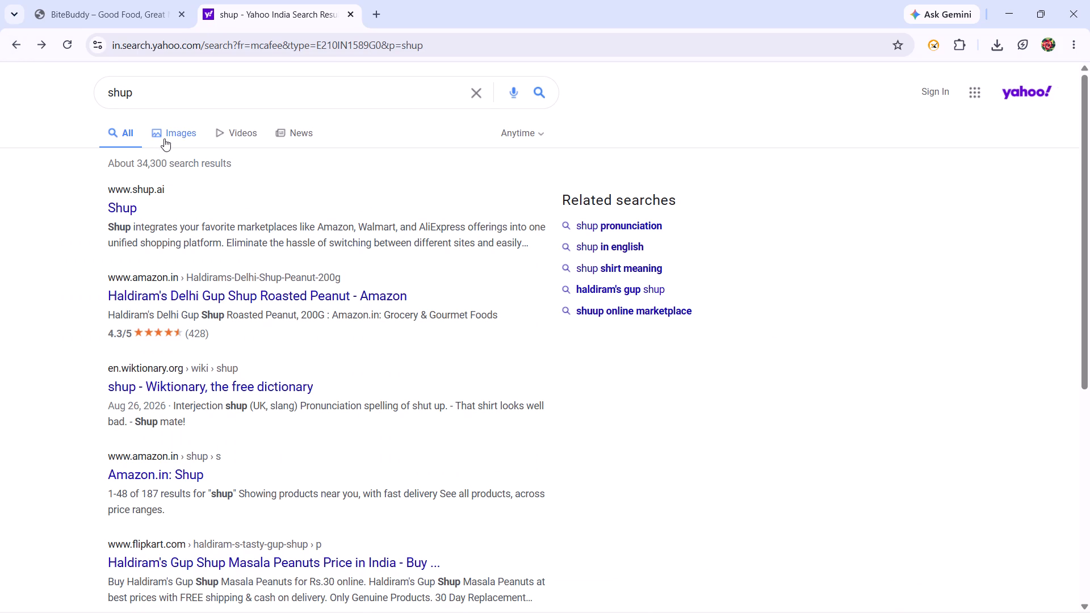
{"action": "left_click", "coordinate": [164, 138]}
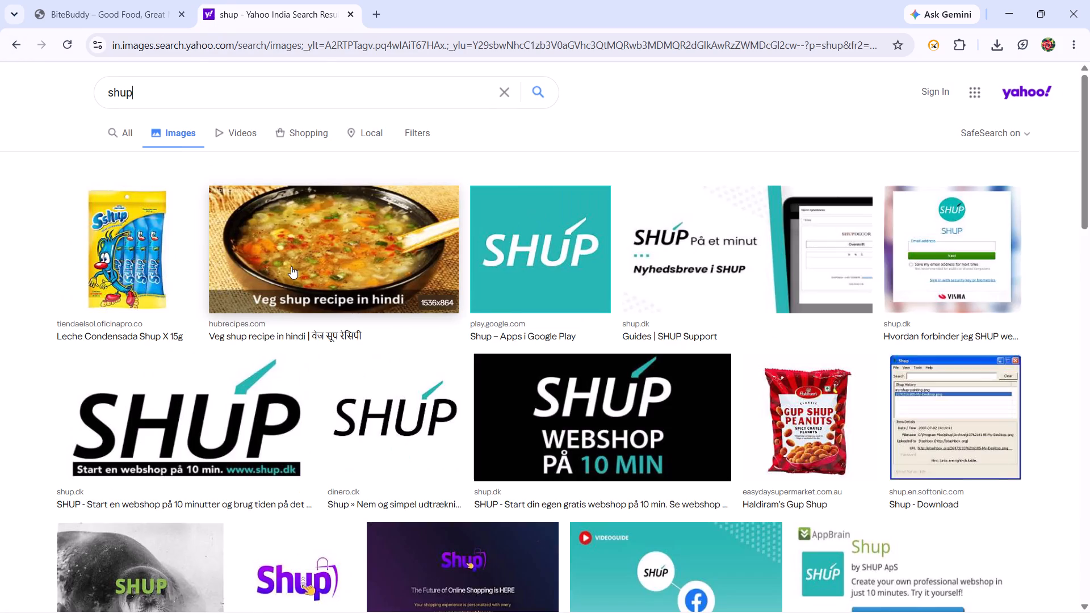
{"action": "scroll", "coordinate": [291, 266], "scroll_direction": "down", "scroll_amount": 10}
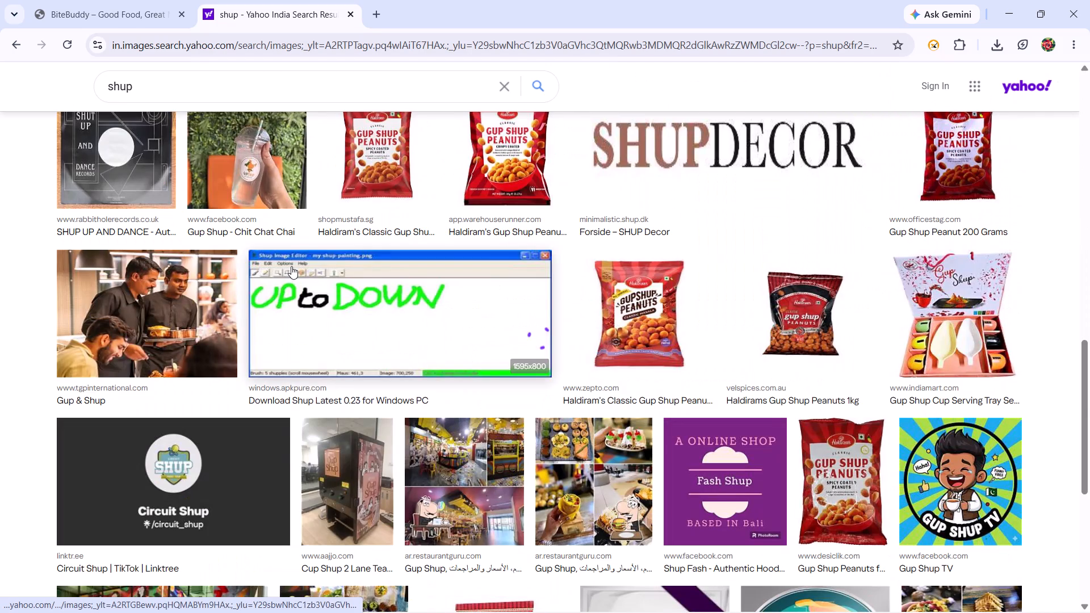
{"action": "scroll", "coordinate": [291, 266], "scroll_direction": "up", "scroll_amount": 5}
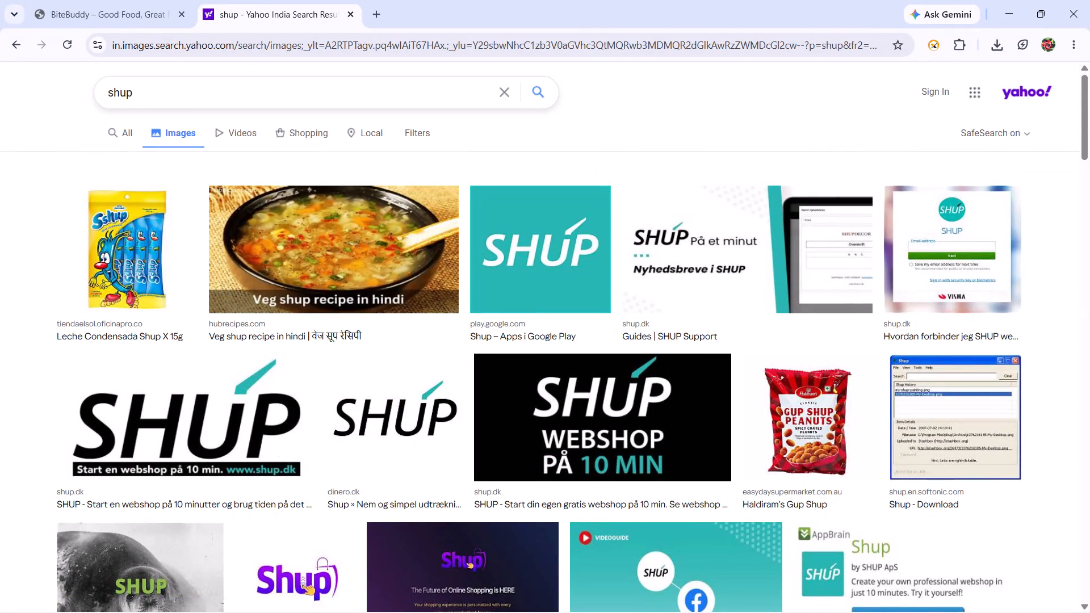
Replace the image search query with "manchau shup" and run the search.
{"action": "key", "text": "BackSpace"}
{"action": "key", "text": "BackSpace"}
{"action": "key", "text": "BackSpace"}
{"action": "key", "text": "BackSpace"}
{"action": "key", "text": "BackSpace"}
{"action": "type", "text": "manchau shup"}
{"action": "key", "text": "Return"}
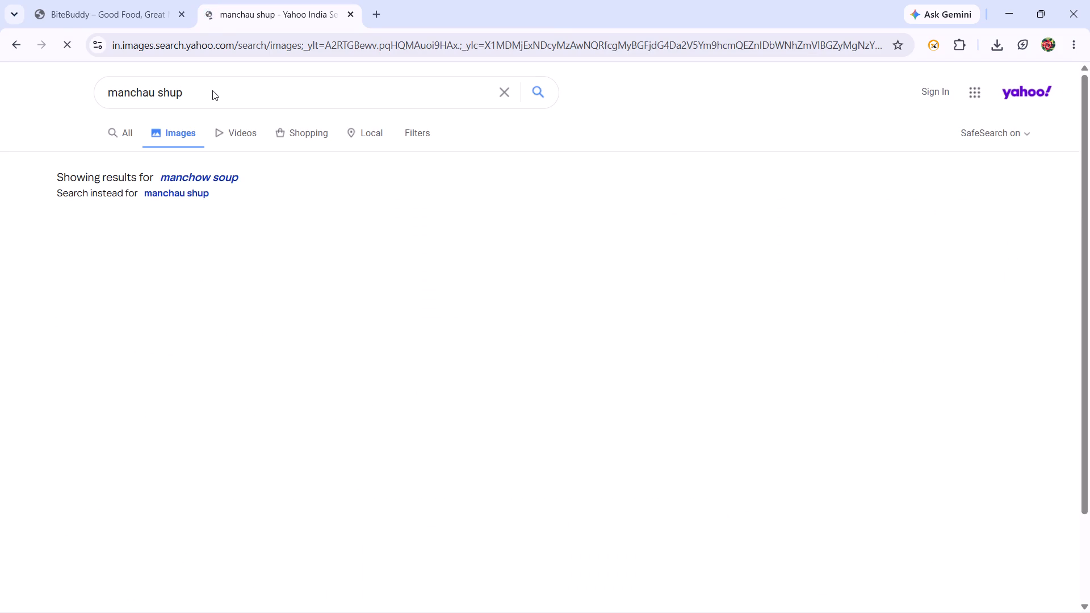
Open the first soup picture from foodefy.infotechgravity.com full size in its own tab and copy its image address.
{"action": "left_click", "coordinate": [155, 316]}
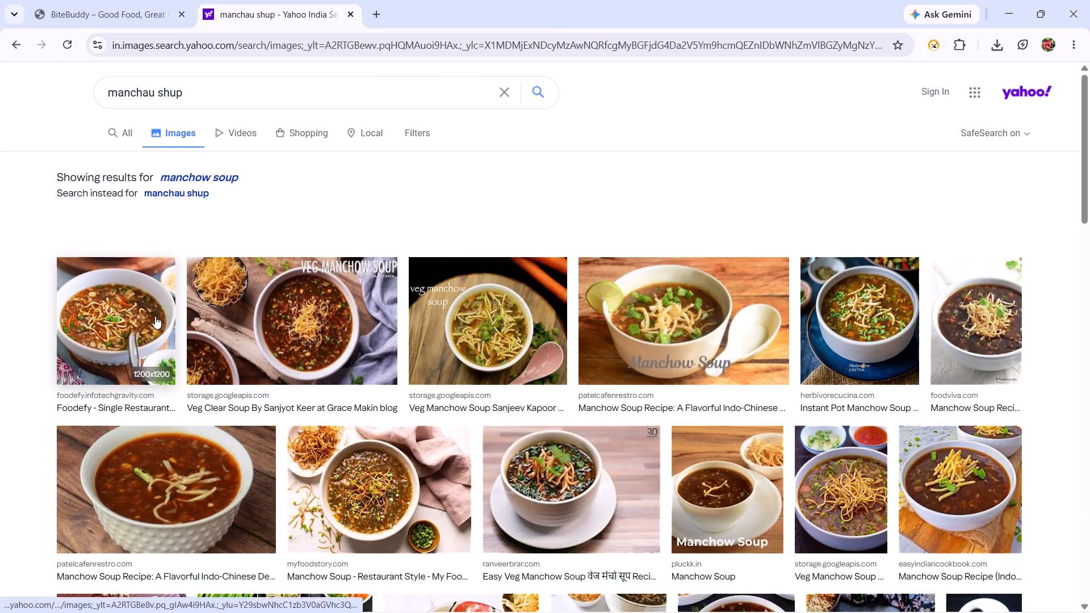
{"action": "left_click", "coordinate": [309, 285]}
{"action": "right_click", "coordinate": [309, 285]}
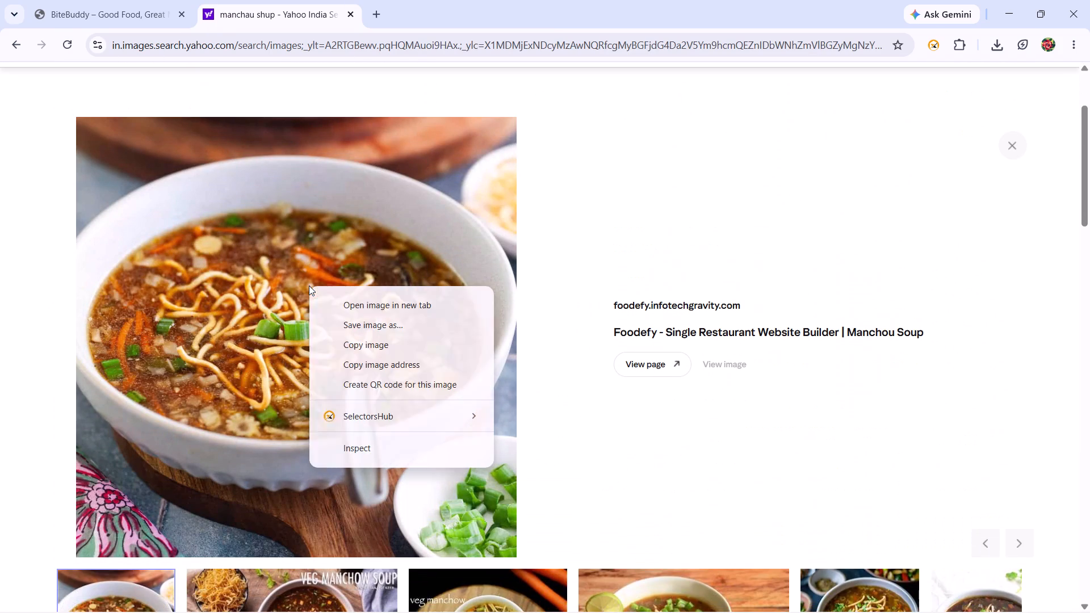
{"action": "left_click", "coordinate": [368, 299]}
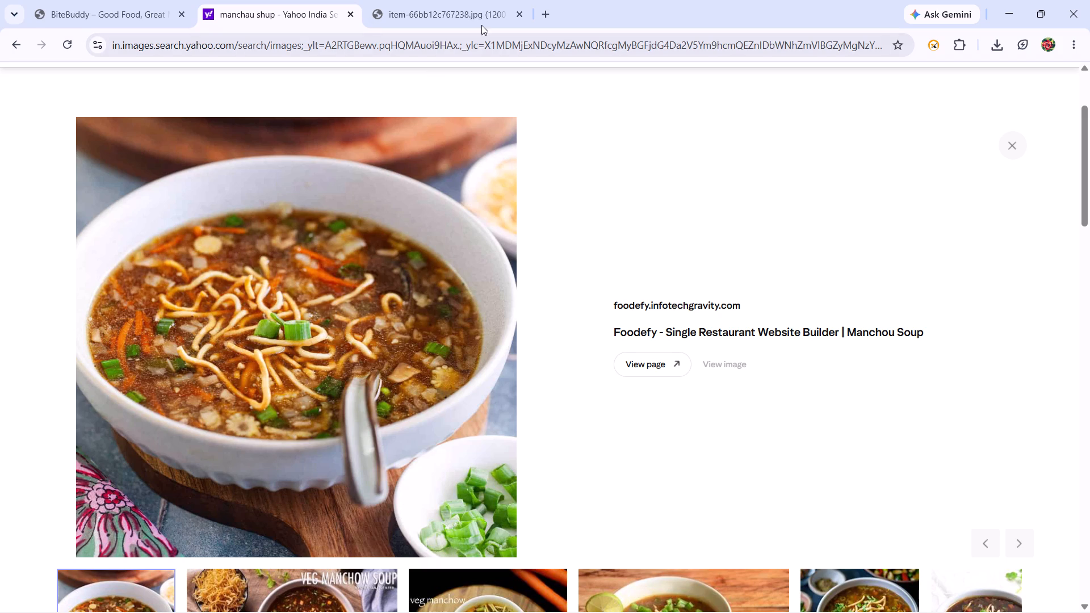
{"action": "left_click", "coordinate": [468, 6]}
{"action": "left_click", "coordinate": [575, 47]}
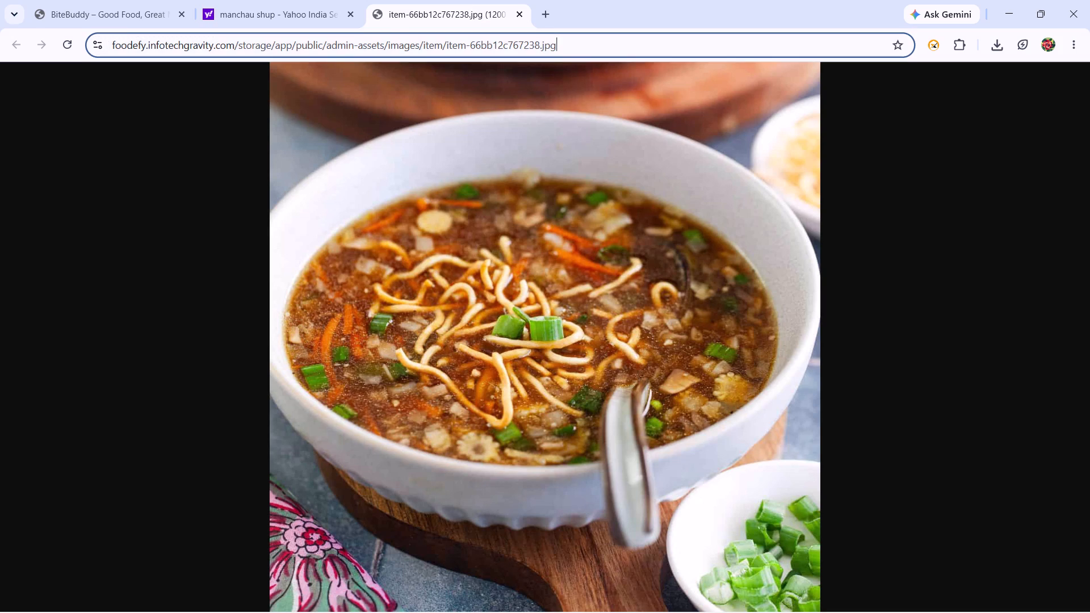
{"action": "key", "text": "ctrl+a"}
{"action": "key", "text": "ctrl+c"}
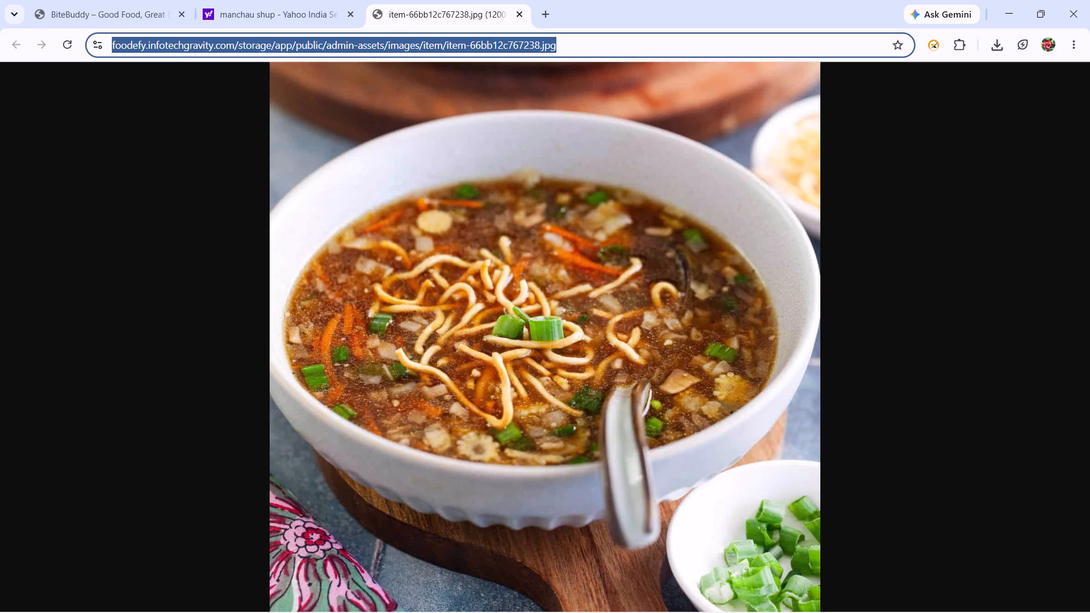
Set the copied foodefy.infotechgravity.com picture address as the image URL of the shup item and save the dish.
{"action": "left_click", "coordinate": [133, 0]}
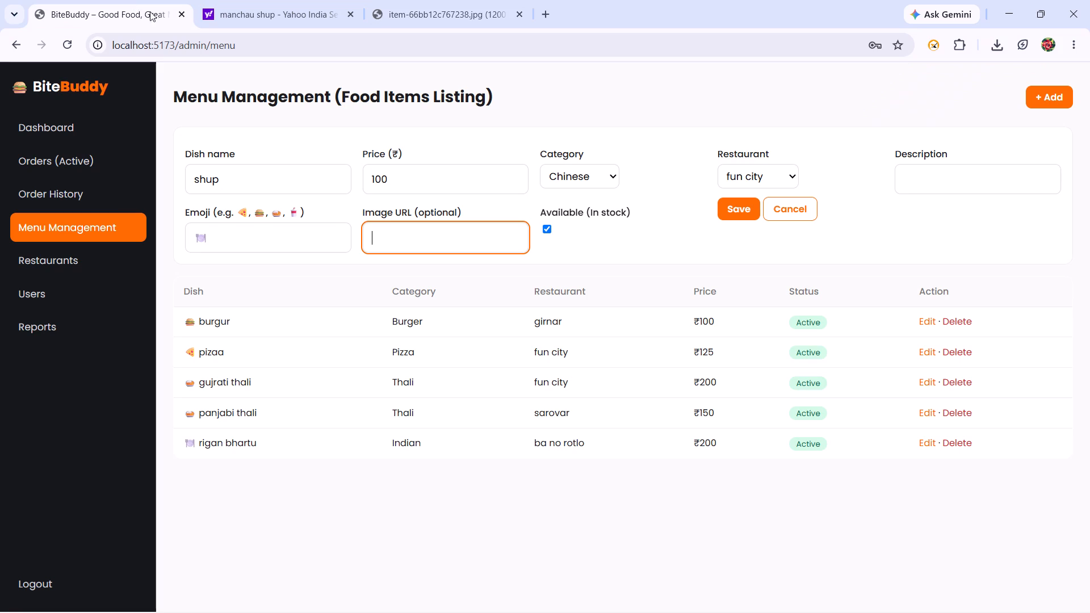
{"action": "left_click", "coordinate": [403, 231]}
{"action": "key", "text": "ctrl+v"}
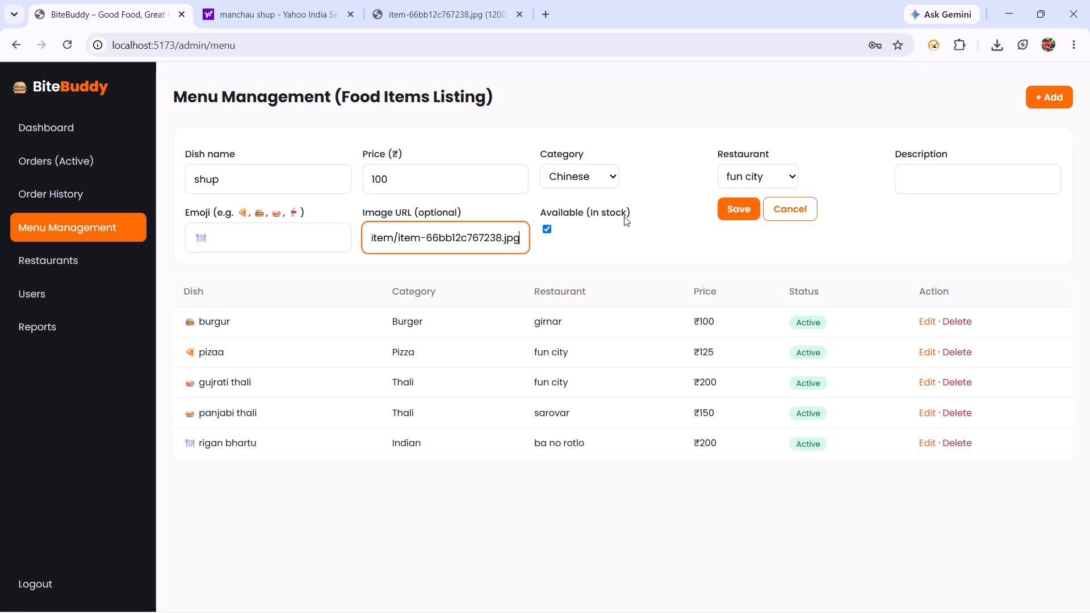
{"action": "left_click", "coordinate": [729, 213]}
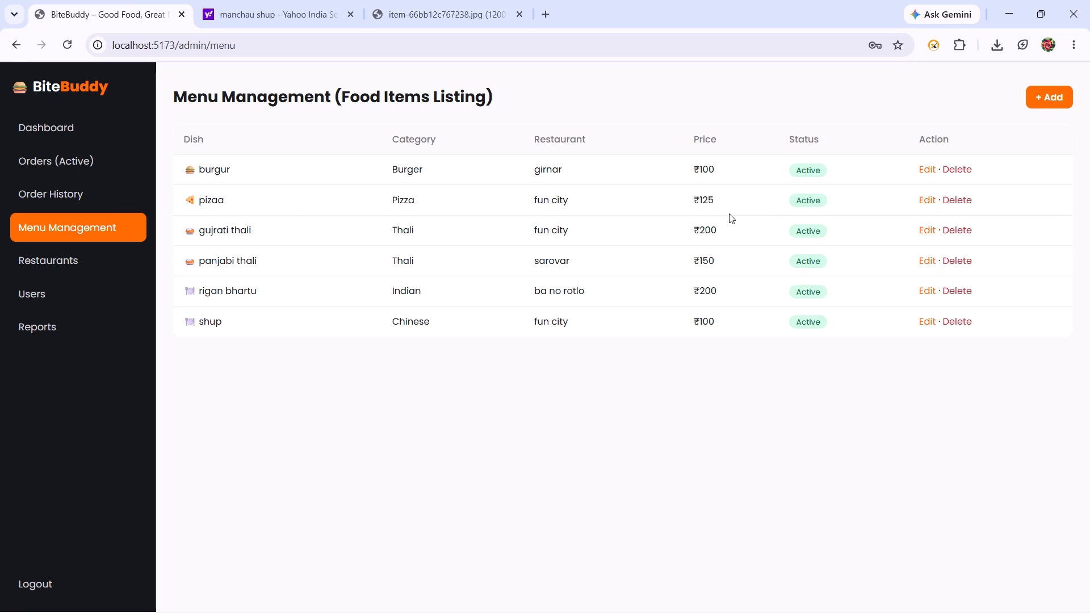
Start a new menu item named manchurin, priced at 150, with category Chinese, keeping restaurant fun city.
{"action": "left_click", "coordinate": [1056, 104]}
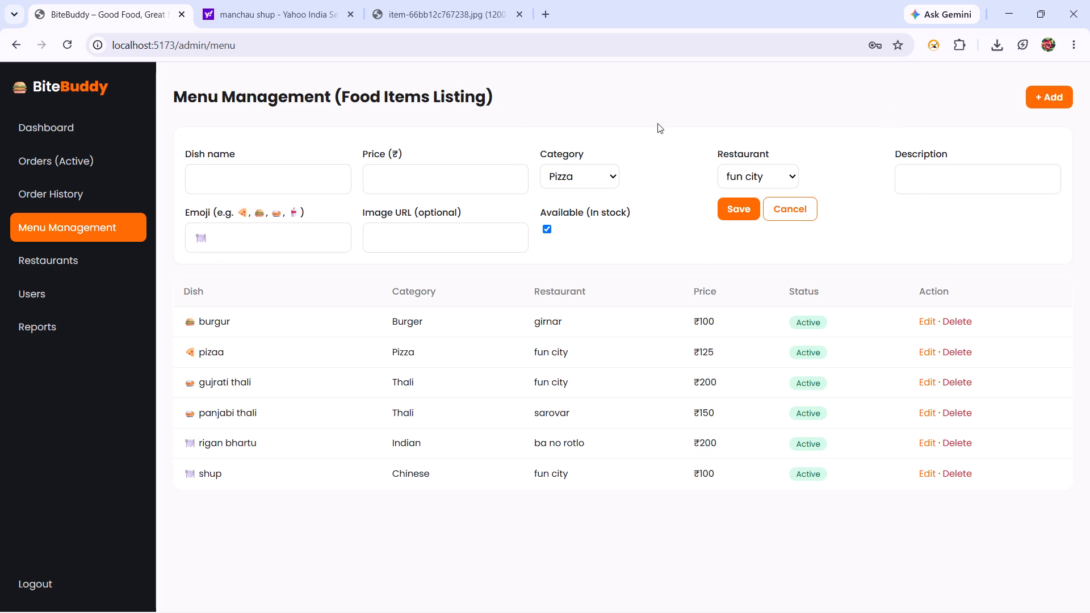
{"action": "left_click", "coordinate": [217, 173]}
{"action": "key", "text": "m"}
{"action": "key", "text": "a"}
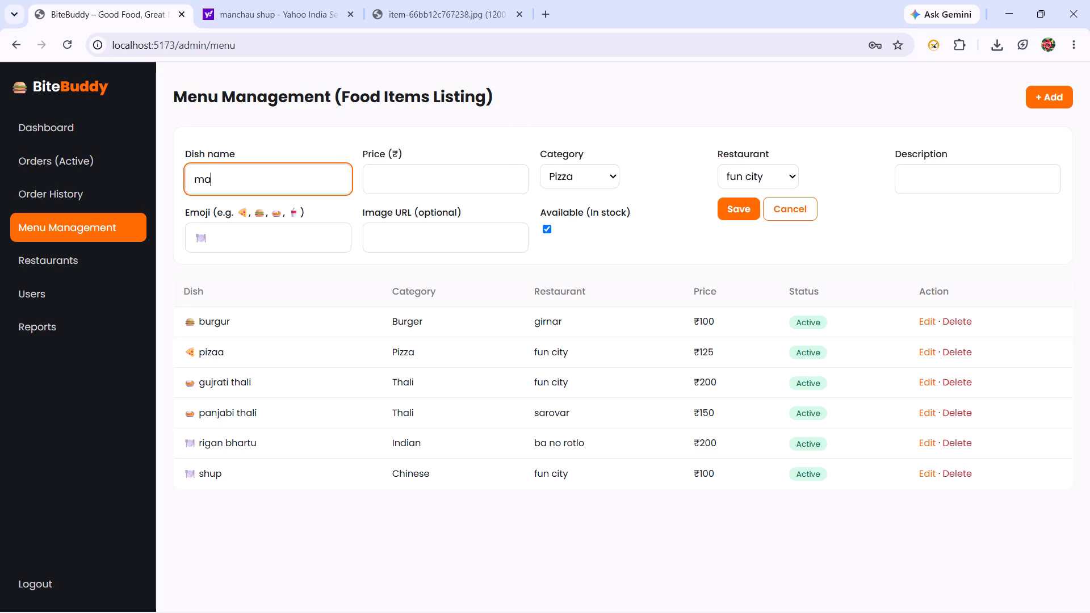
{"action": "type", "text": "nchurin"}
{"action": "left_click", "coordinate": [379, 169]}
{"action": "type", "text": "15"}
{"action": "key", "text": "Right"}
{"action": "key", "text": "0"}
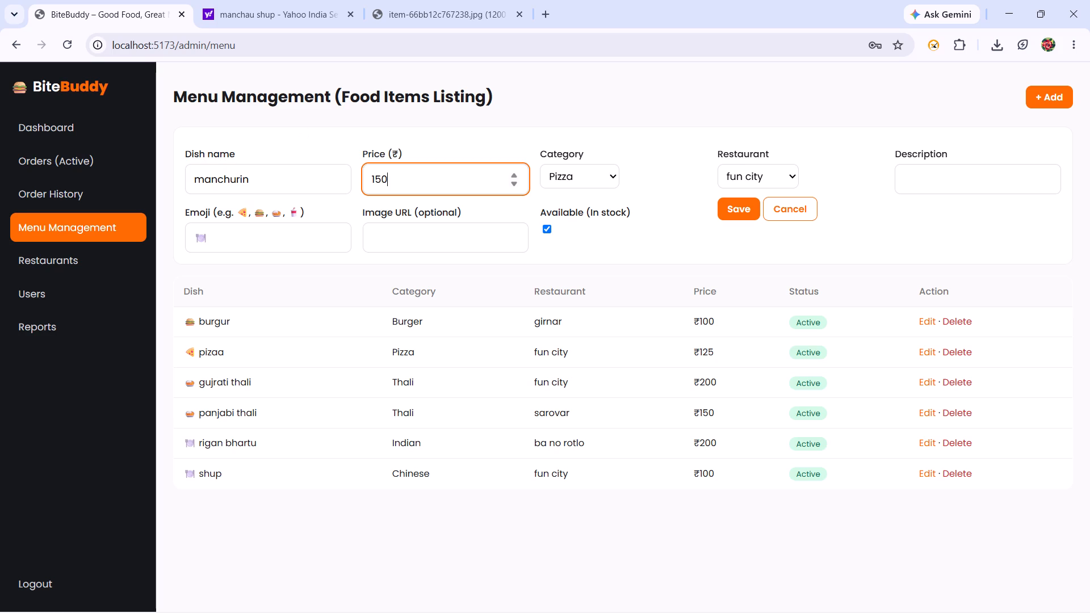
{"action": "left_click", "coordinate": [577, 185]}
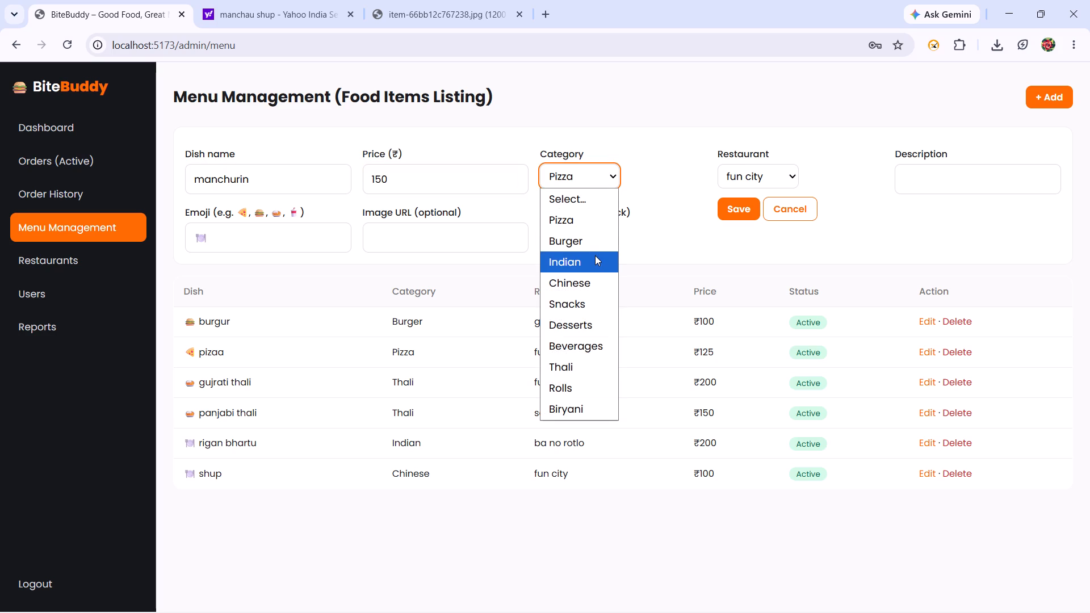
{"action": "left_click", "coordinate": [588, 276]}
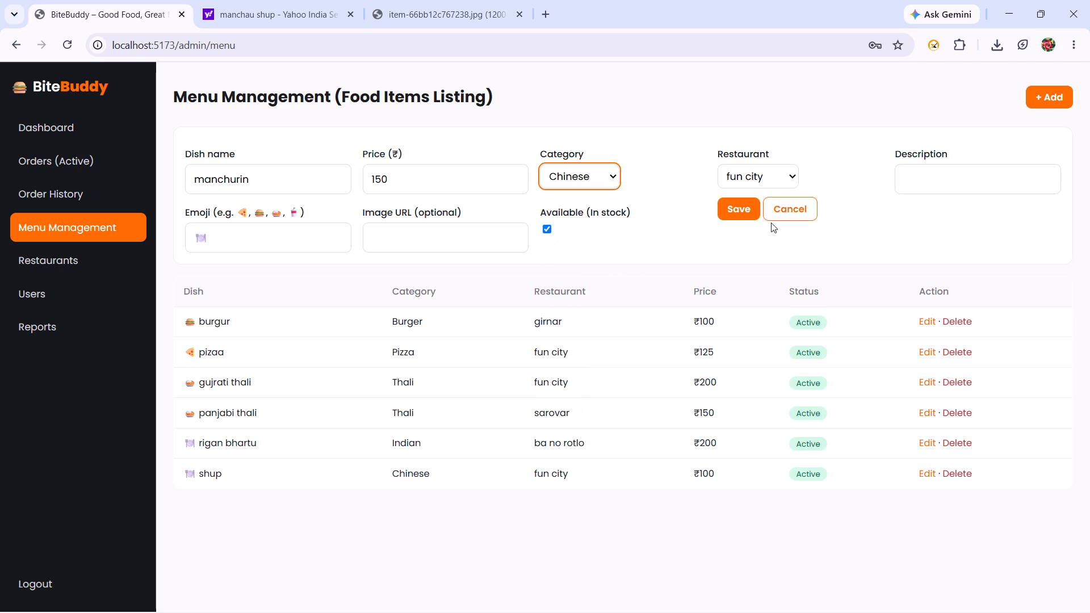
{"action": "left_click", "coordinate": [462, 243]}
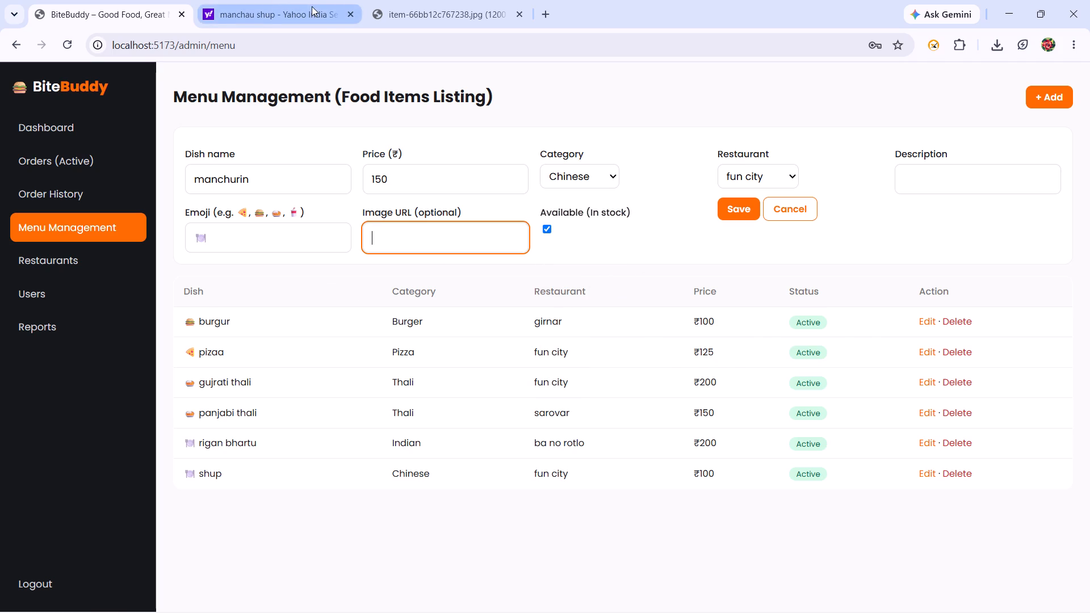
Return to the Yahoo image search, replace the query with "manchuriyn" and run the search.
{"action": "left_click", "coordinate": [312, 6]}
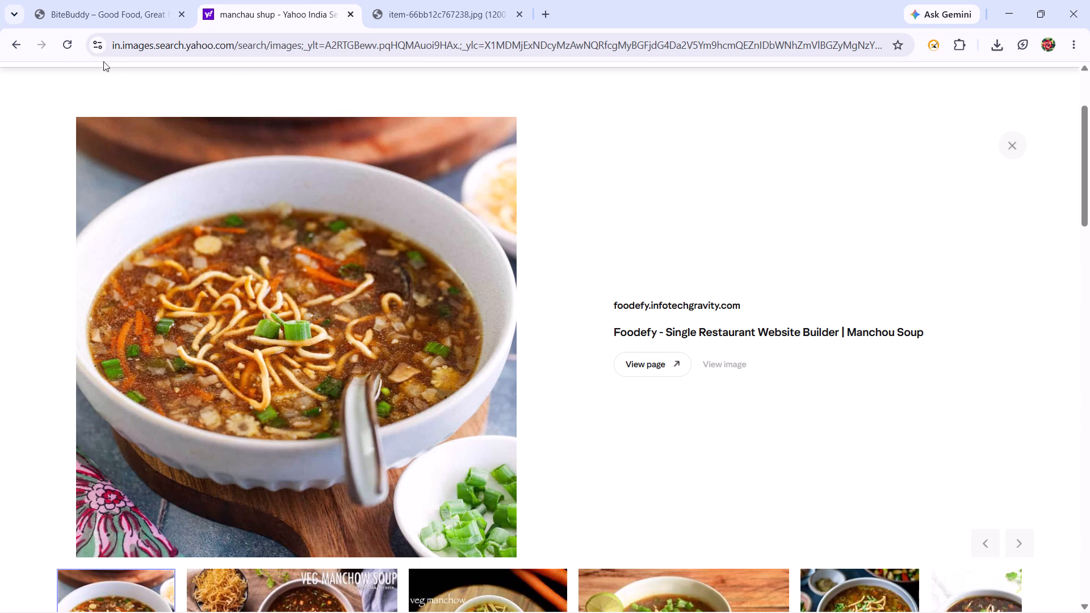
{"action": "left_click", "coordinate": [15, 44]}
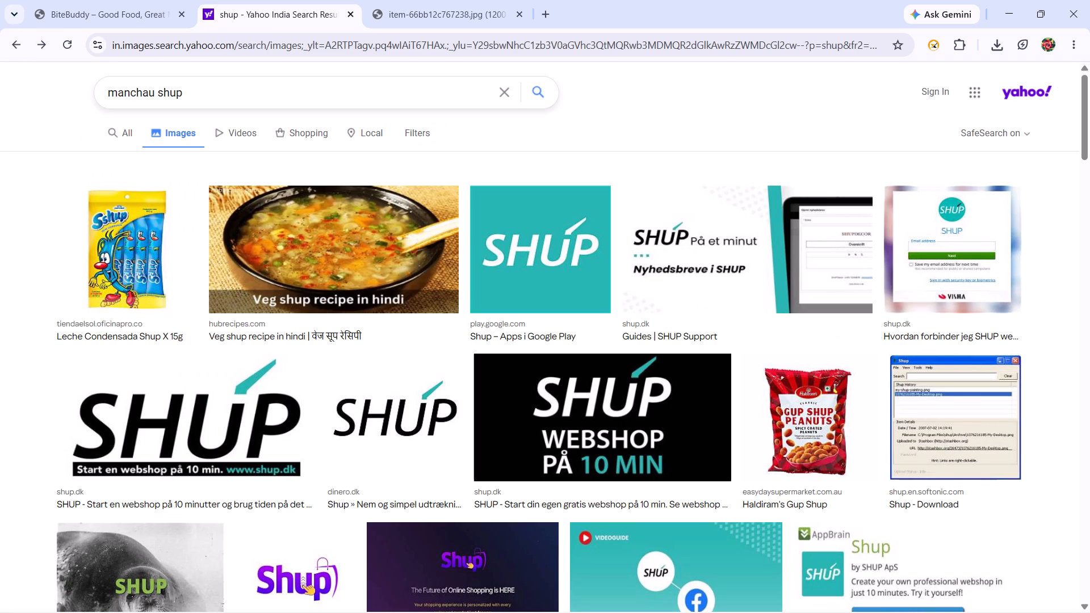
{"action": "left_click", "coordinate": [221, 100]}
{"action": "key", "text": "BackSpace"}
{"action": "key", "text": "BackSpace"}
{"action": "key", "text": "BackSpace"}
{"action": "key", "text": "BackSpace"}
{"action": "key", "text": "BackSpace"}
{"action": "key", "text": "BackSpace"}
{"action": "key", "text": "BackSpace"}
{"action": "key", "text": "BackSpace"}
{"action": "key", "text": "BackSpace"}
{"action": "key", "text": "BackSpace"}
{"action": "key", "text": "BackSpace"}
{"action": "key", "text": "BackSpace"}
{"action": "key", "text": "BackSpace"}
{"action": "key", "text": "BackSpace"}
{"action": "key", "text": "BackSpace"}
{"action": "key", "text": "BackSpace"}
{"action": "key", "text": "BackSpace"}
{"action": "key", "text": "BackSpace"}
{"action": "key", "text": "BackSpace"}
{"action": "key", "text": "BackSpace"}
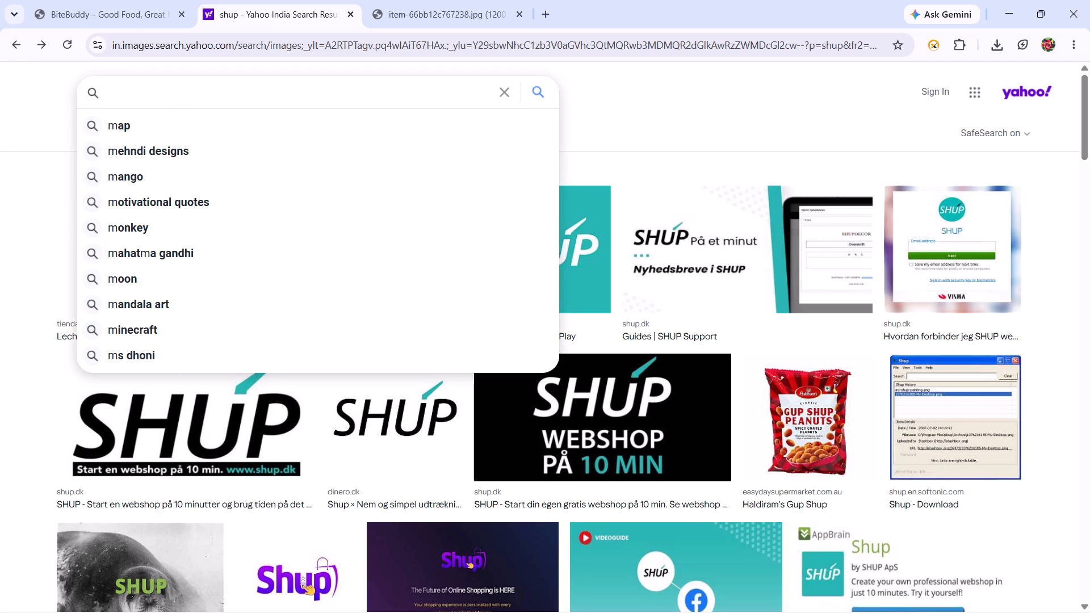
{"action": "type", "text": "manchuriyn"}
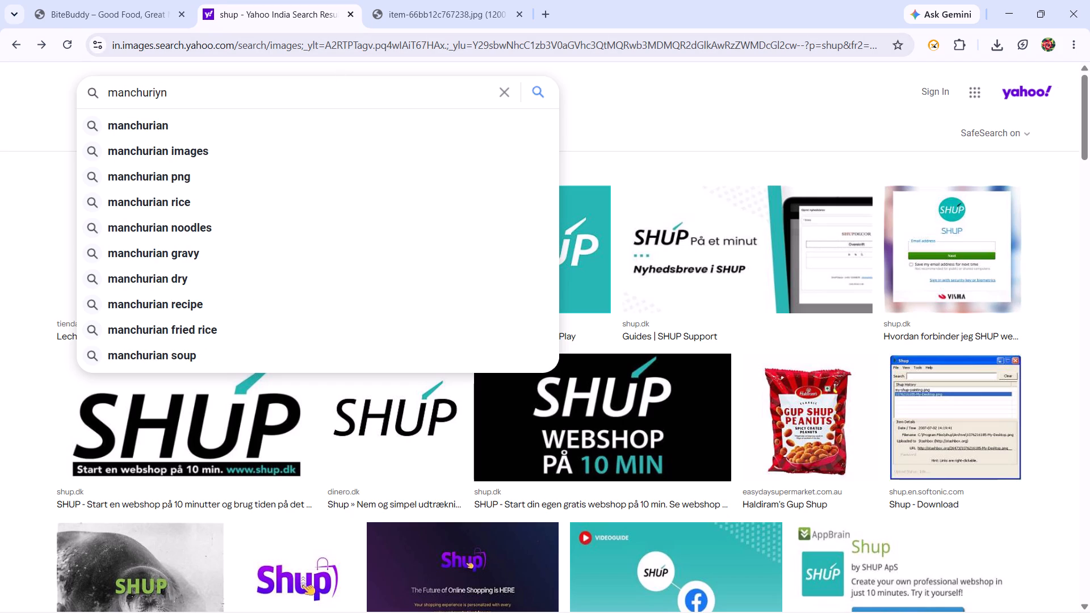
{"action": "key", "text": "Return"}
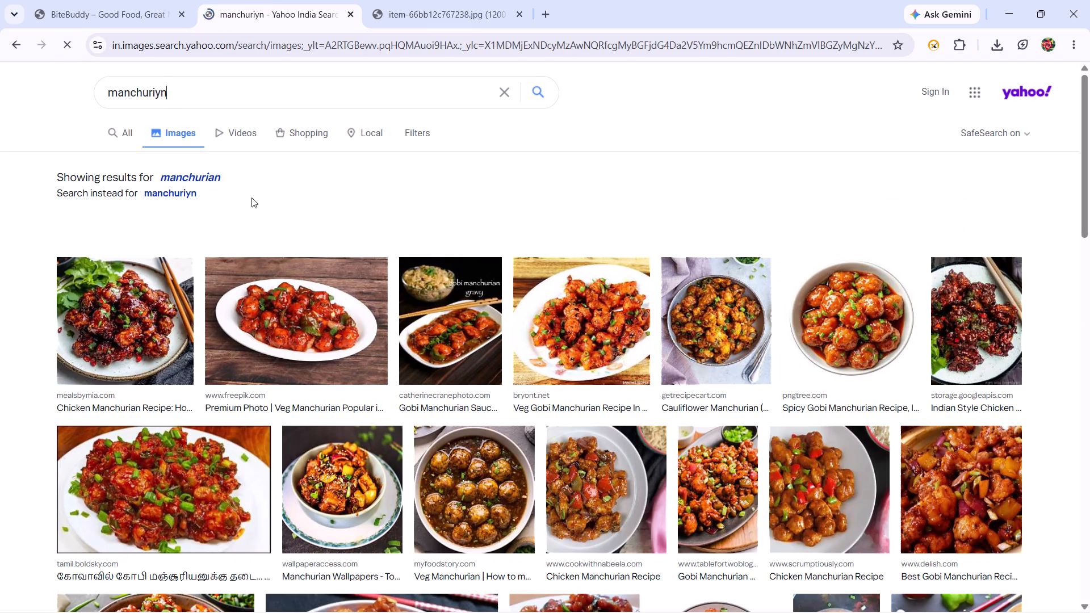
Open the preview of the first manchurian picture, from mealsbymia.com.
{"action": "left_click", "coordinate": [158, 299]}
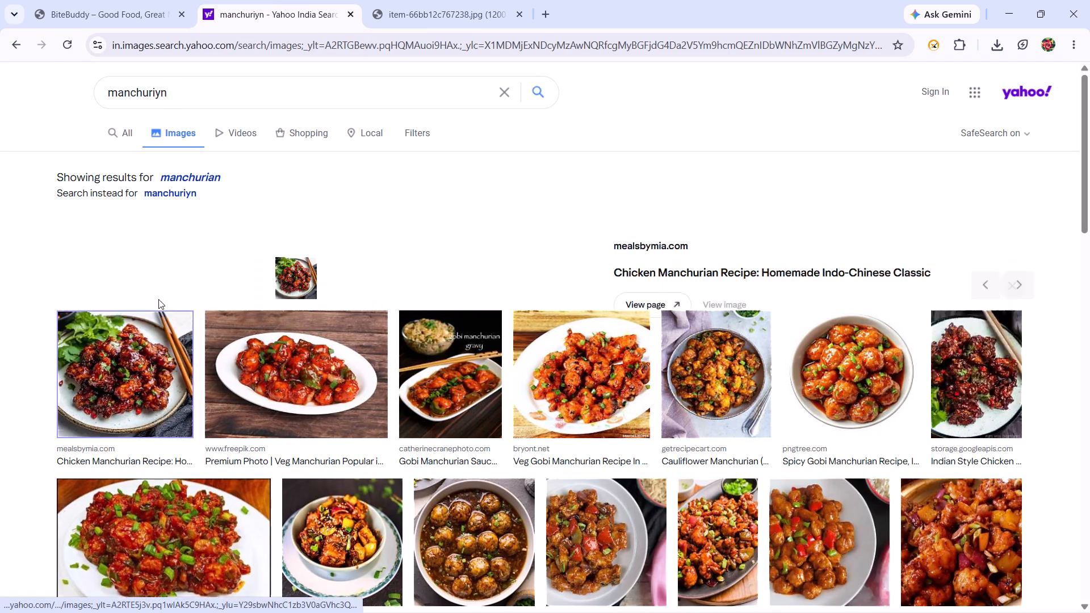
{"action": "left_click", "coordinate": [280, 291]}
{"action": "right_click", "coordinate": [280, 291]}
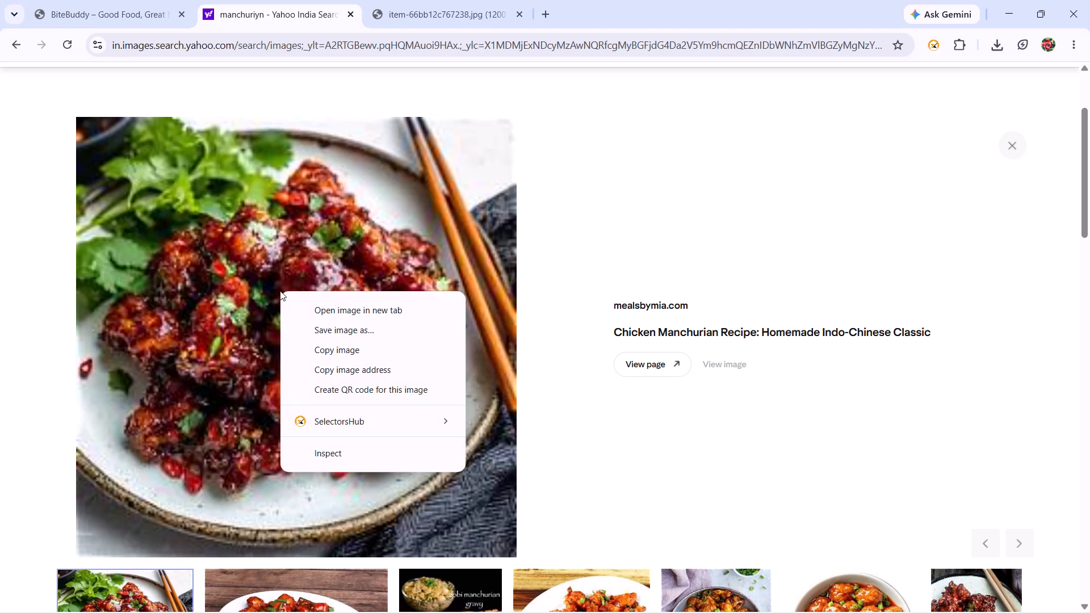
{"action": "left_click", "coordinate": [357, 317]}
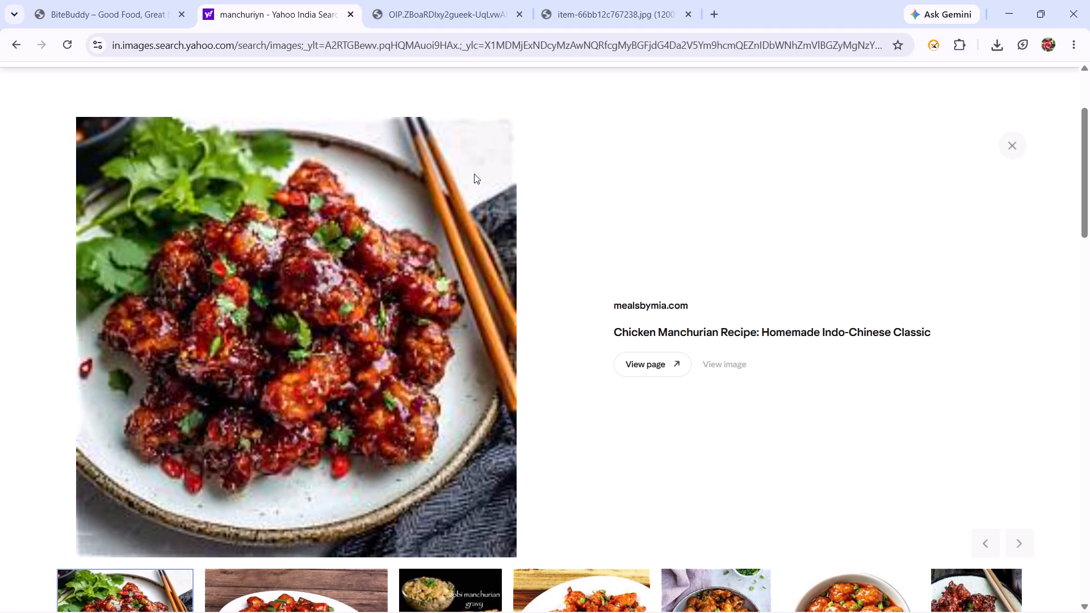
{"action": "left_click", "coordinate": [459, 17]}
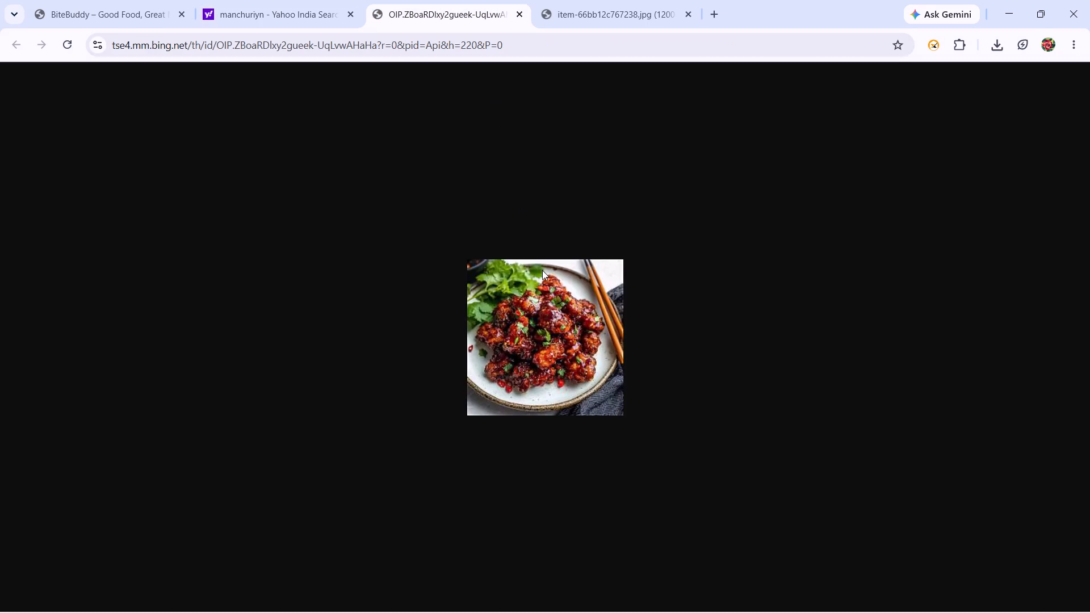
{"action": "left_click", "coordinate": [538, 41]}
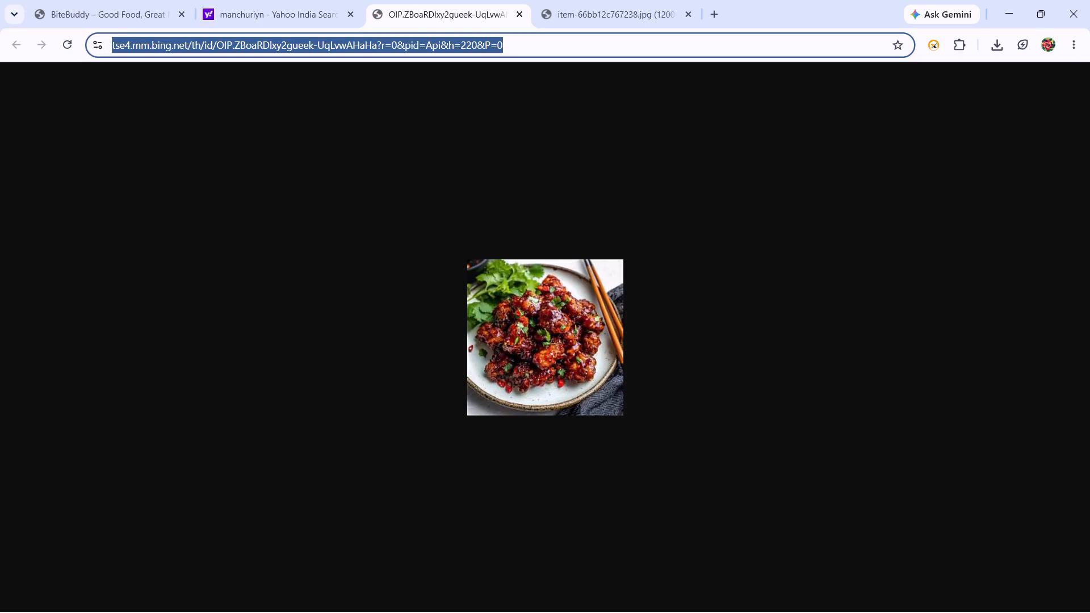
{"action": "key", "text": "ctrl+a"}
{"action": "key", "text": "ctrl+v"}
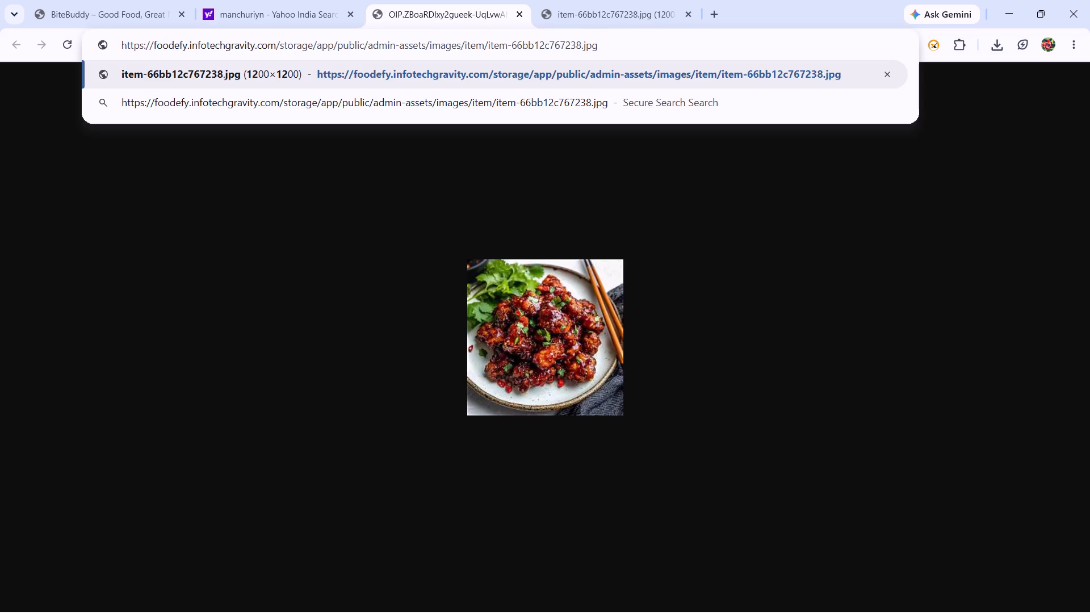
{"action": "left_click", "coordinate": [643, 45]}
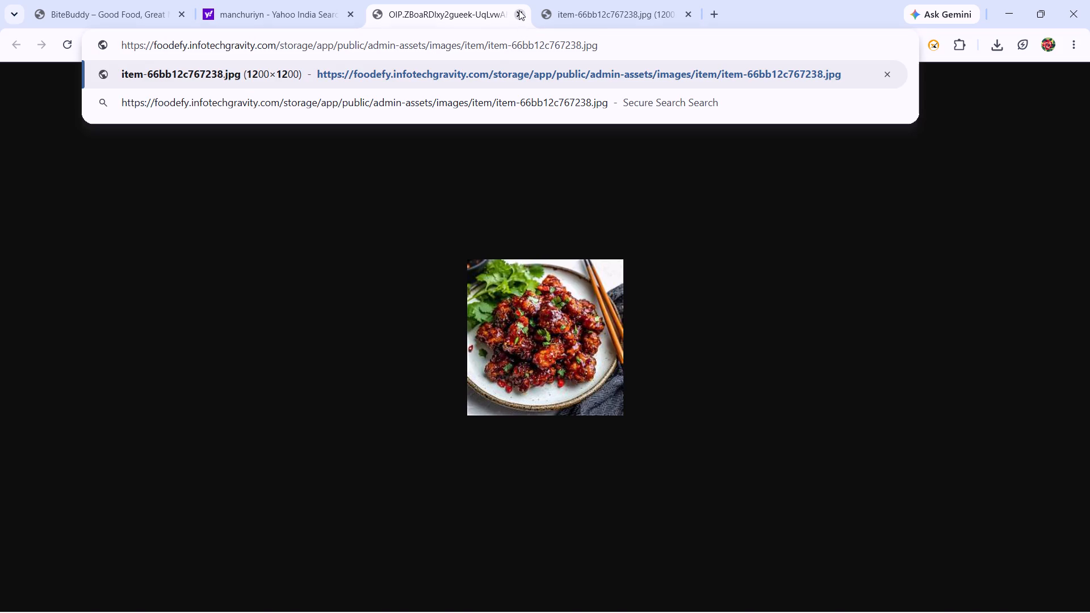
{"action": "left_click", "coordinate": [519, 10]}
Open the previewed chicken manchurian picture in its own tab and copy its image address.
{"action": "left_click", "coordinate": [359, 241]}
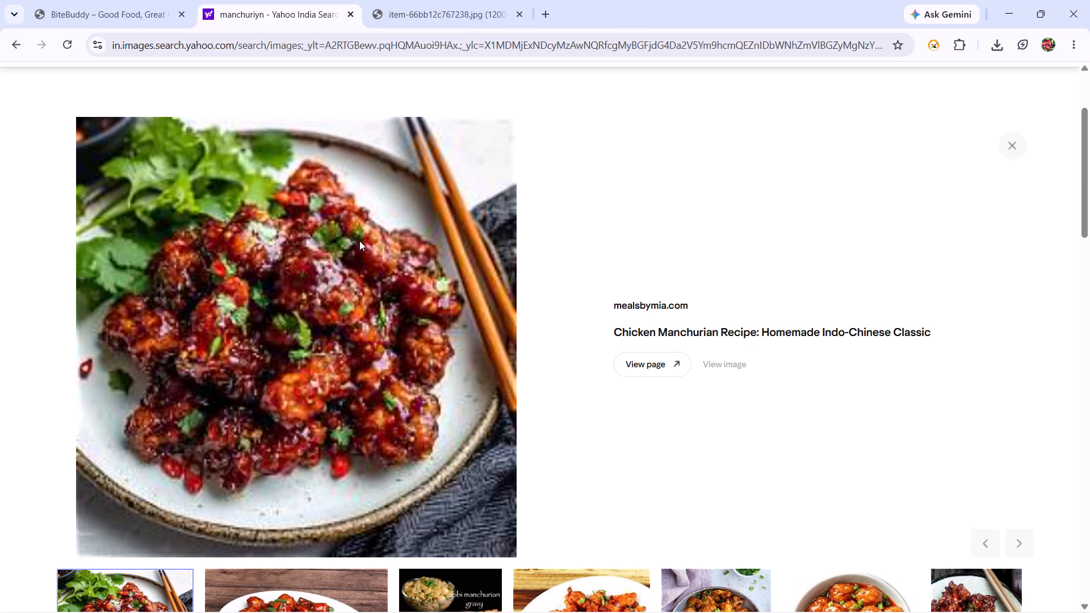
{"action": "right_click", "coordinate": [359, 241]}
{"action": "left_click", "coordinate": [422, 254]}
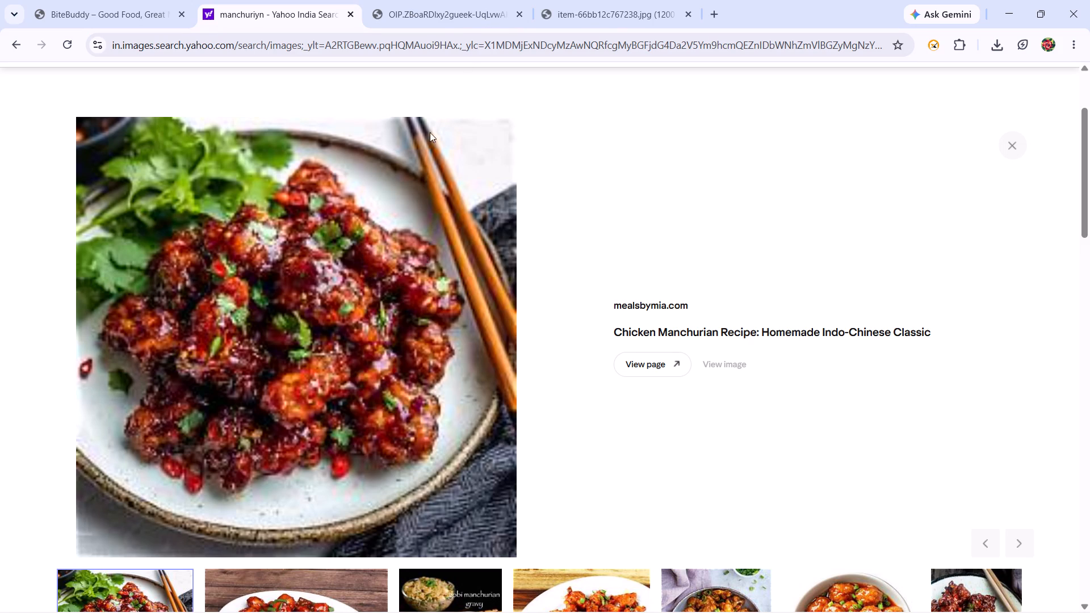
{"action": "left_click", "coordinate": [443, 15]}
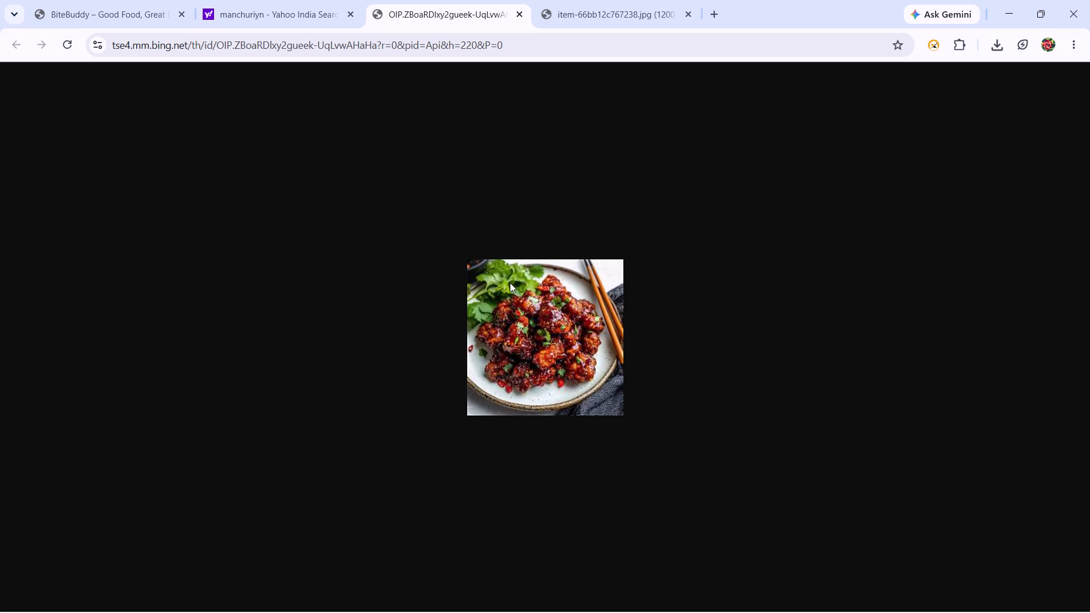
{"action": "left_click", "coordinate": [573, 42]}
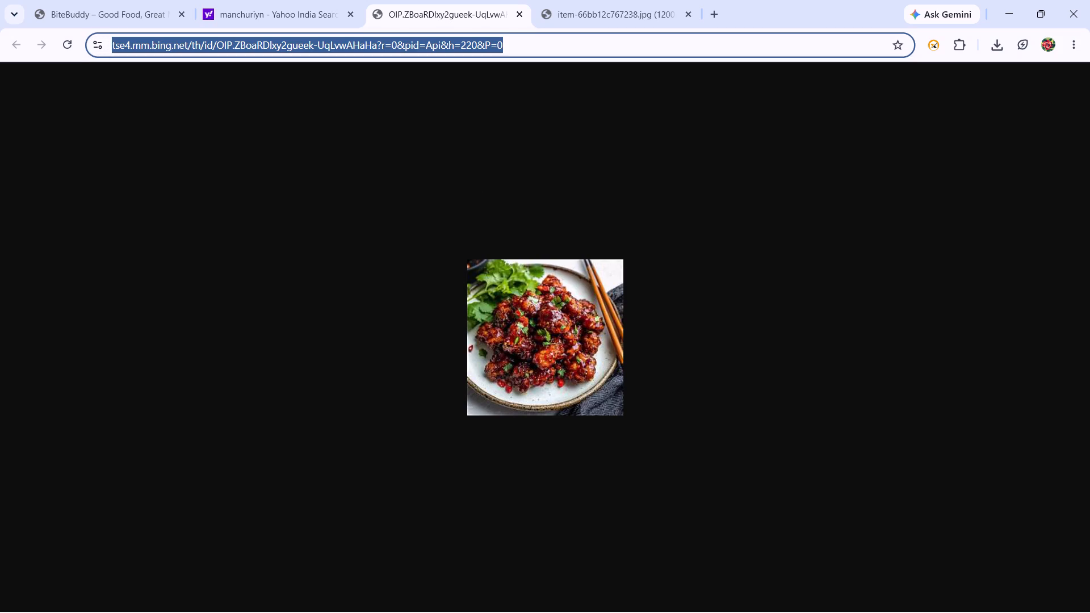
{"action": "key", "text": "ctrl+a"}
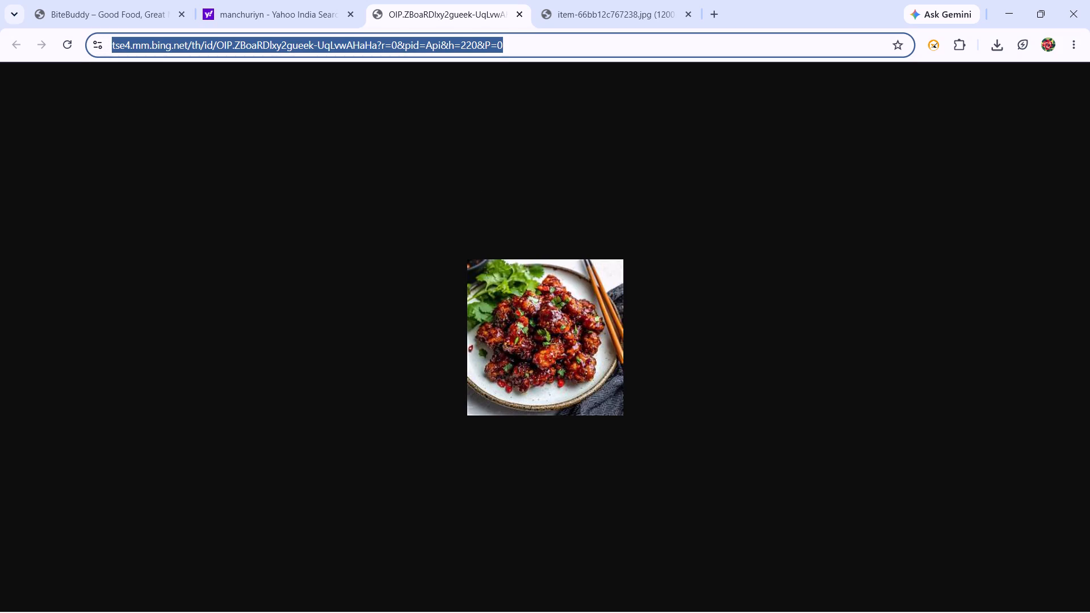
{"action": "key", "text": "ctrl+c"}
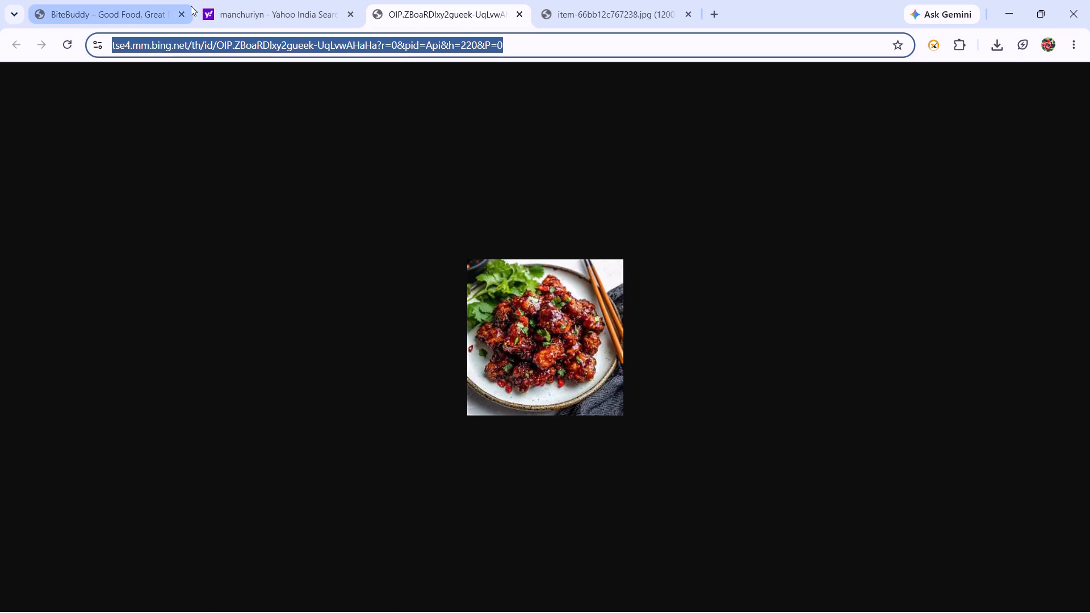
Set the copied tse4.mm.bing.net address as the image URL of the manchurin item in BiteBuddy and save the dish.
{"action": "left_click", "coordinate": [150, 7]}
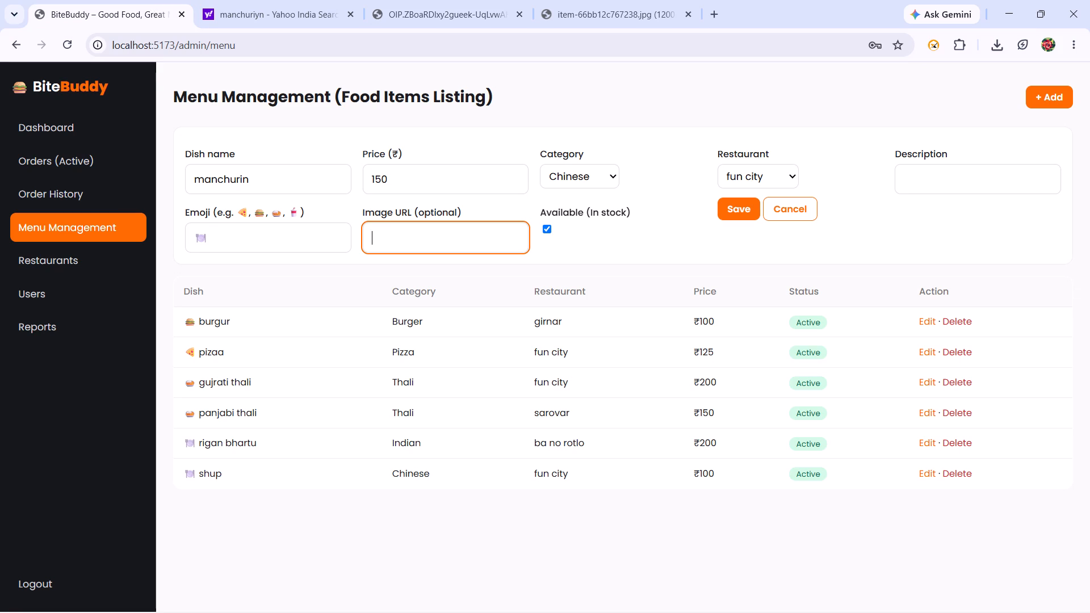
{"action": "left_click", "coordinate": [379, 230]}
{"action": "key", "text": "ctrl+v"}
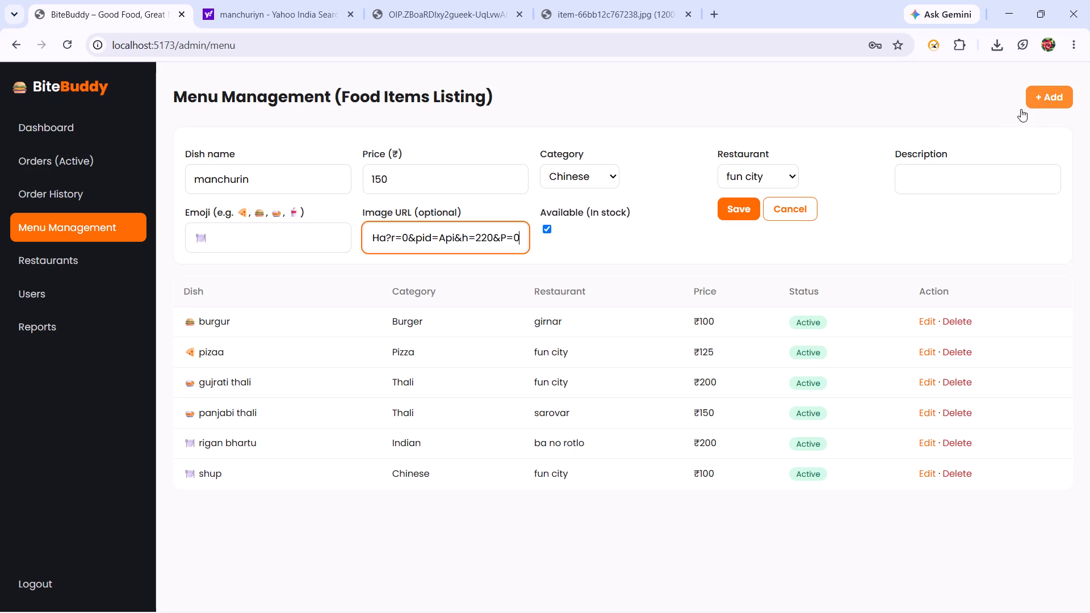
{"action": "left_click", "coordinate": [741, 217]}
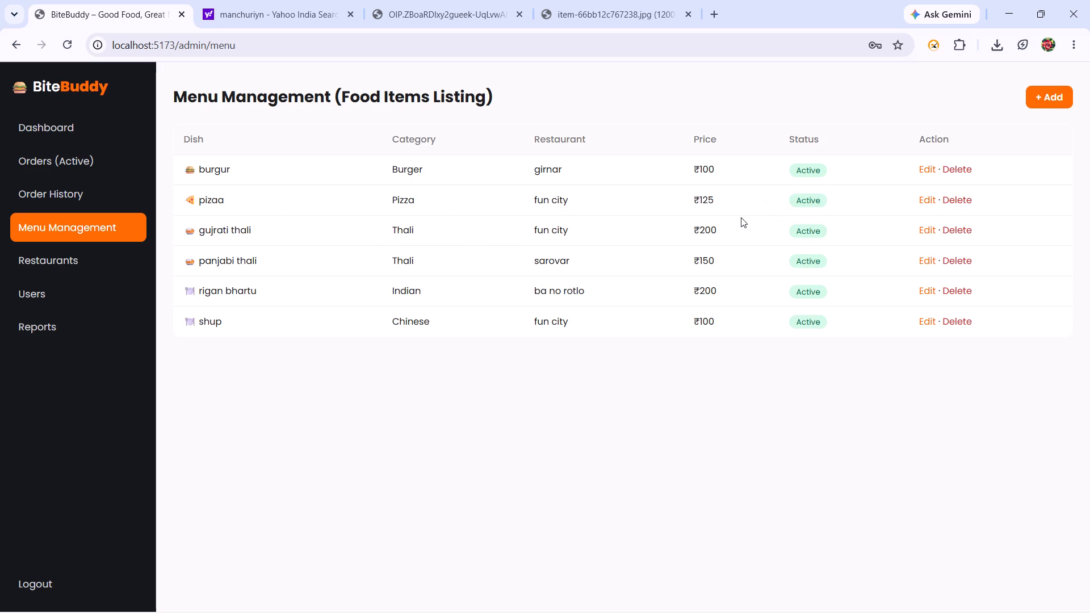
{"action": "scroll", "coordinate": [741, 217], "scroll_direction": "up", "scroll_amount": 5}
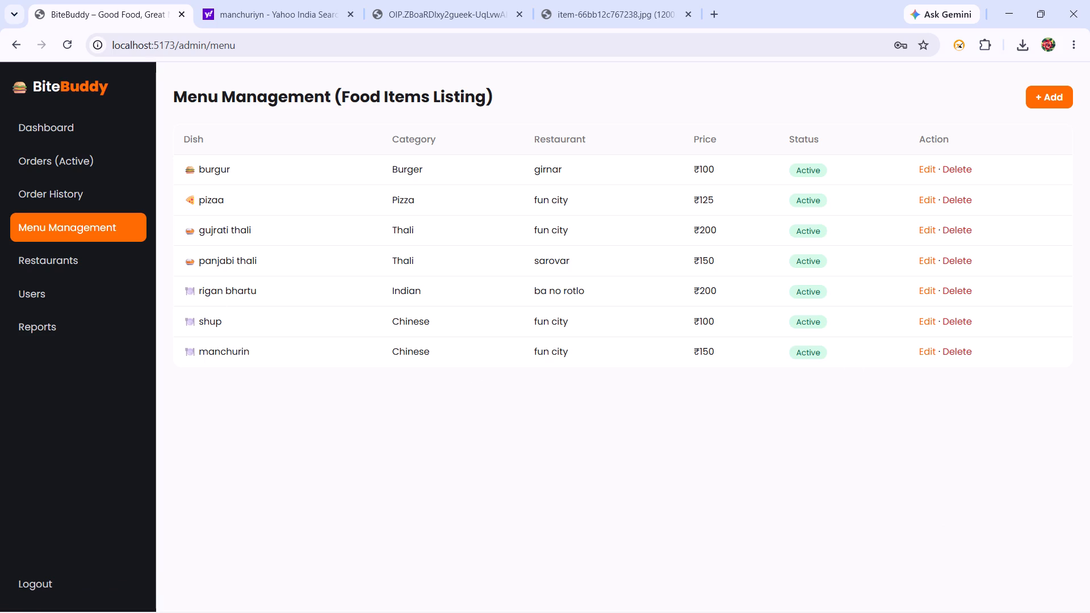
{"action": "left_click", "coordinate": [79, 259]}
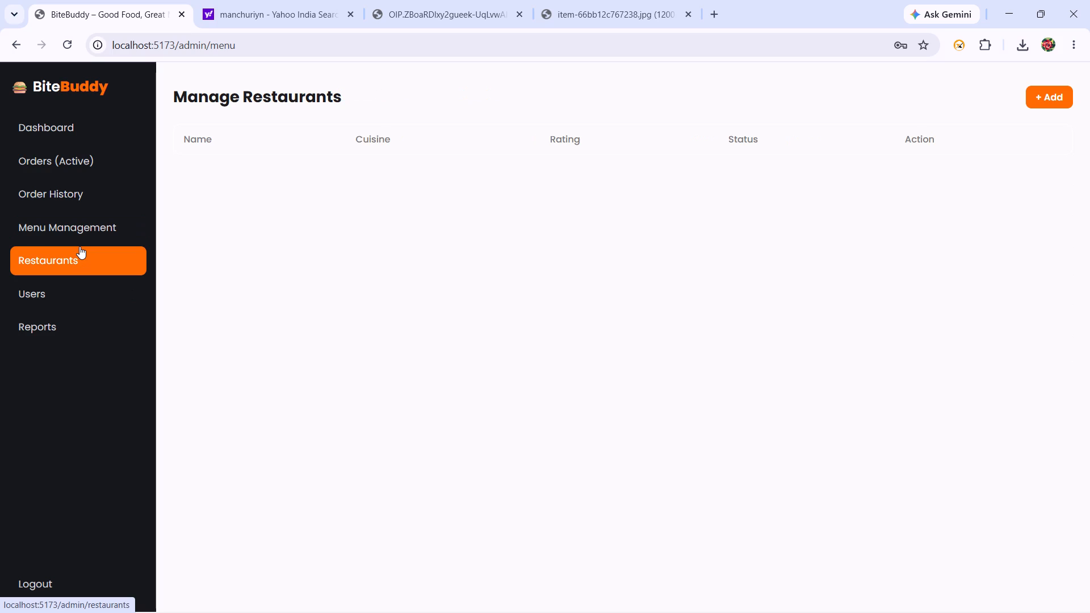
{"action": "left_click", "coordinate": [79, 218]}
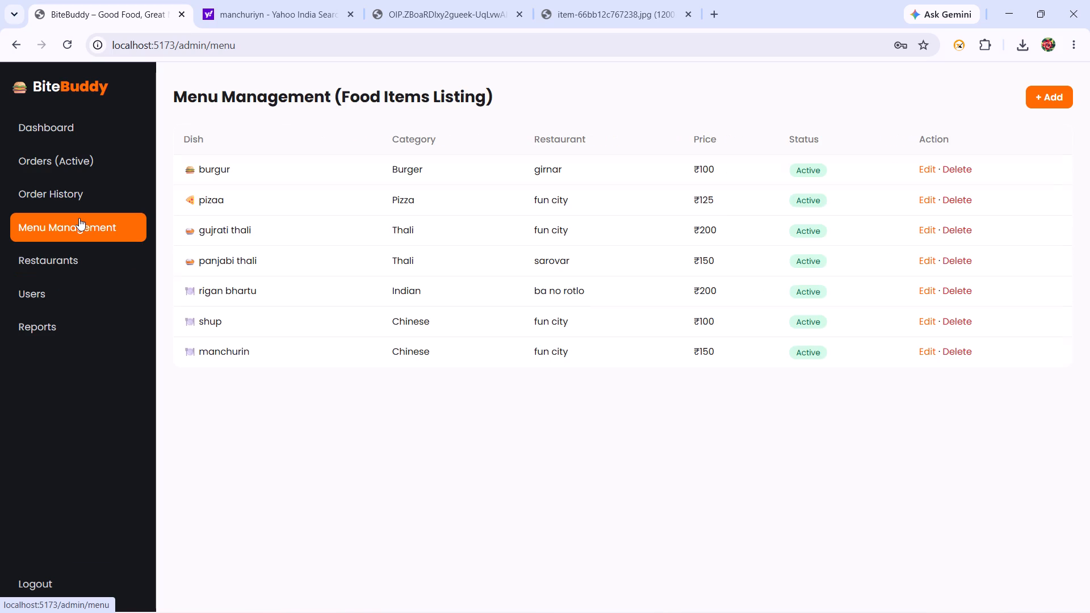
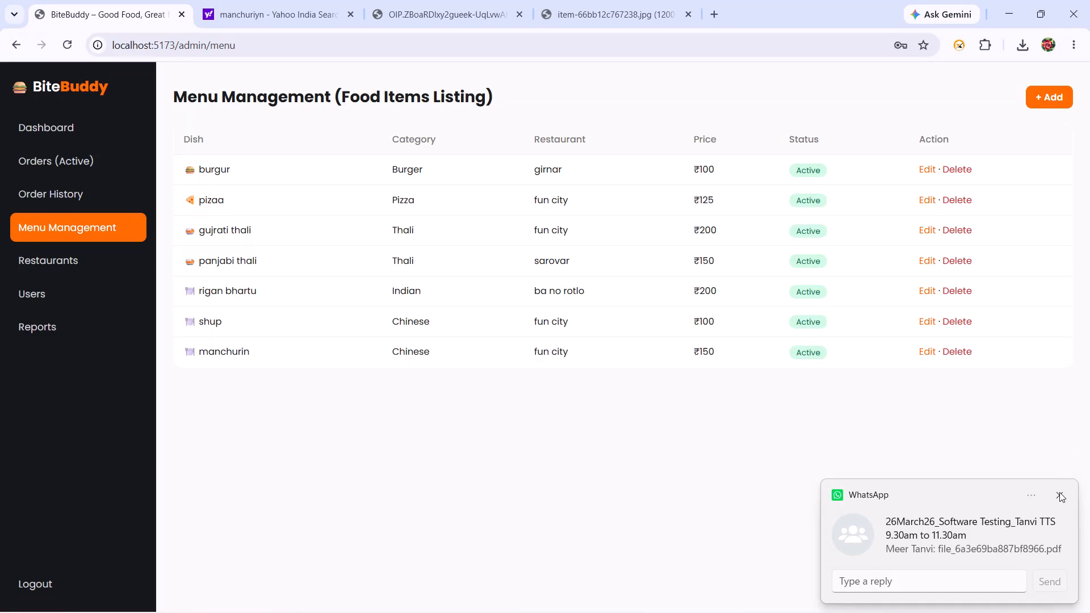
Dismiss the WhatsApp notification covering the menu management page.
{"action": "left_click", "coordinate": [1059, 493]}
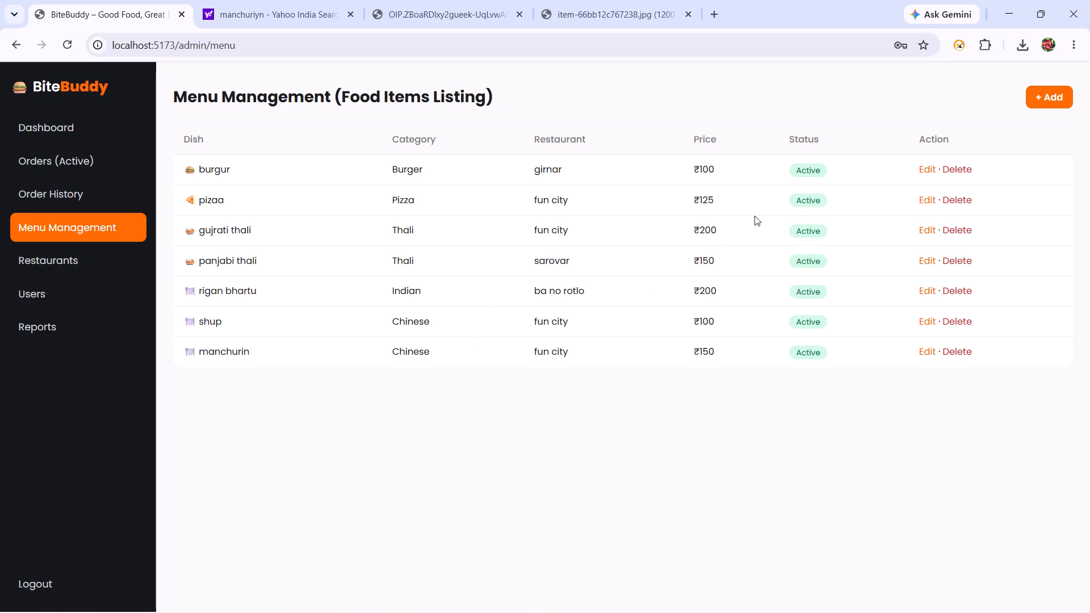
Start a new food item in the menu listing and enter "italian pizza" as its dish name.
{"action": "left_click", "coordinate": [1040, 99]}
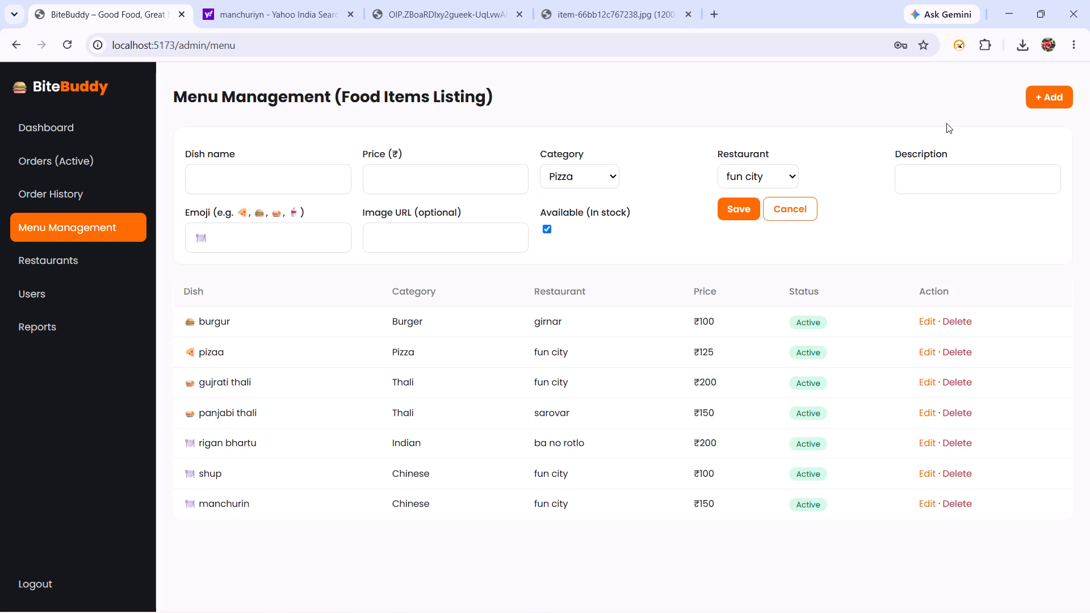
{"action": "left_click", "coordinate": [306, 177]}
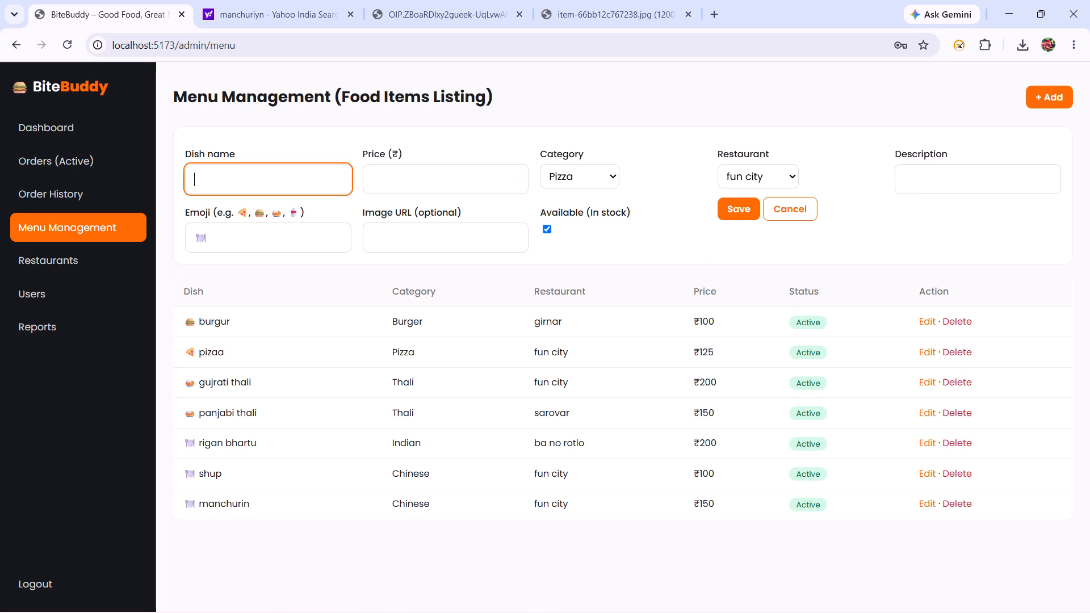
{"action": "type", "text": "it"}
Name the new dish "italian pizza" with price 200, keeping Pizza as its category and fun city as its restaurant.
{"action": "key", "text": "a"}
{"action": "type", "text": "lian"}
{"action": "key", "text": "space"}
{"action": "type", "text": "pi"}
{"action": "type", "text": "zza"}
{"action": "left_click", "coordinate": [411, 187]}
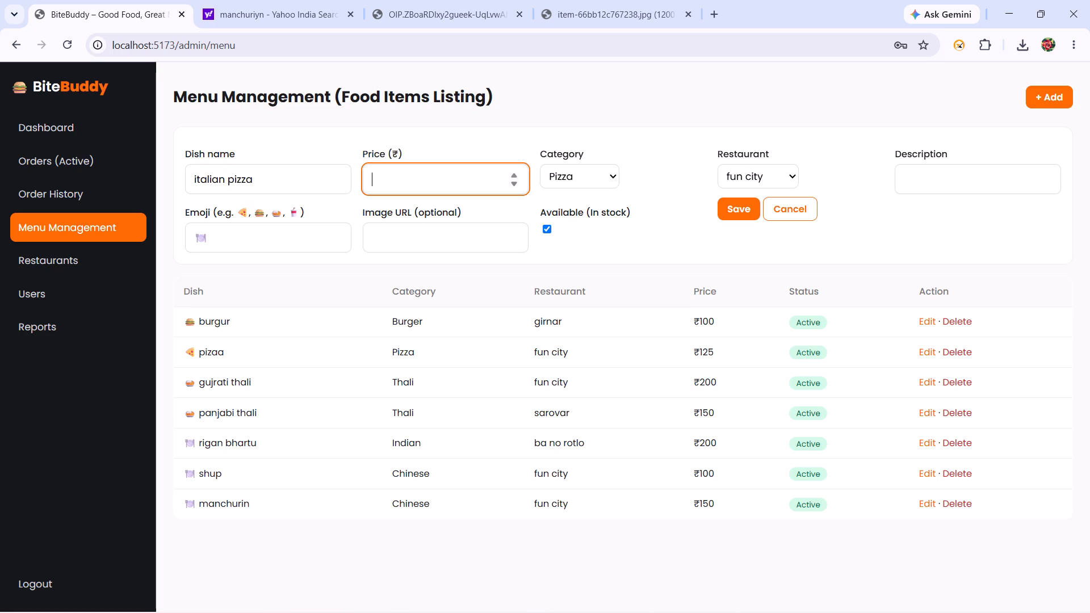
{"action": "type", "text": "200"}
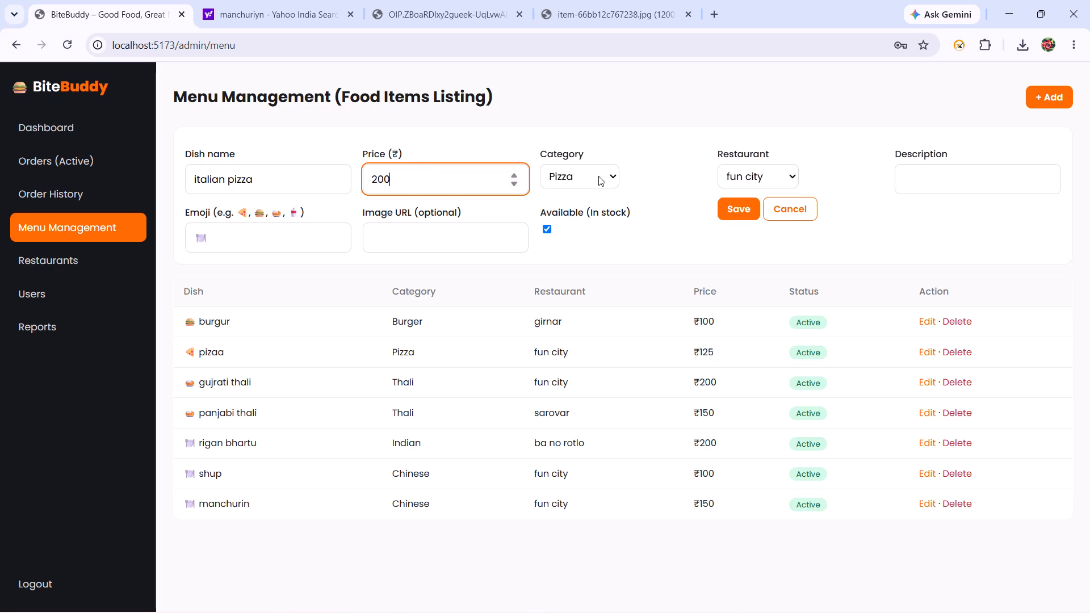
{"action": "left_click", "coordinate": [598, 176]}
{"action": "left_click", "coordinate": [772, 173]}
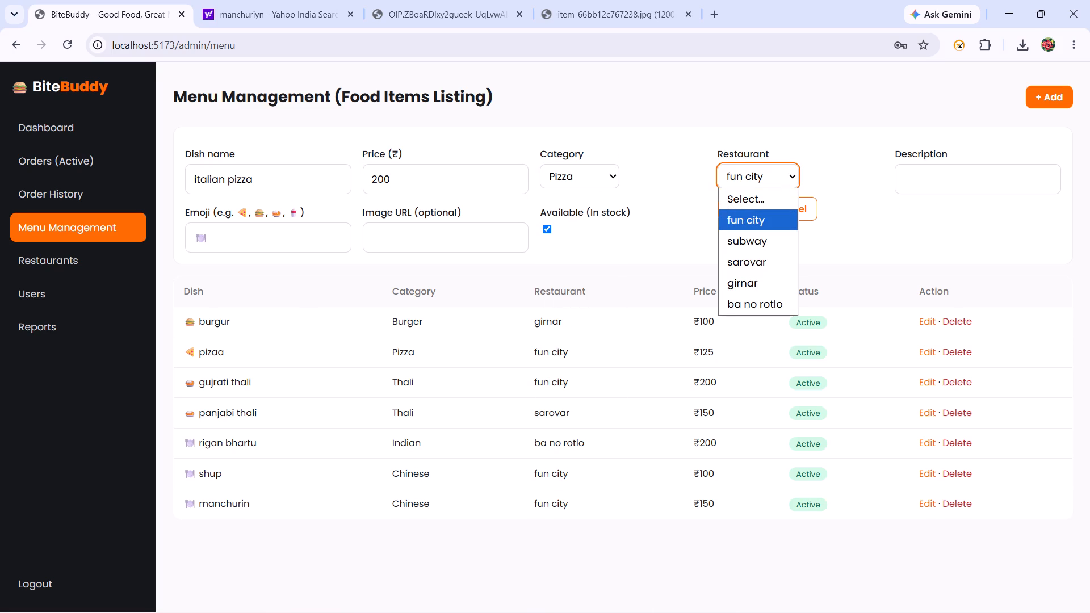
Replace the new dish's plate emoji with the pizza slice copied from the emoji examples, removing all other copied text.
{"action": "left_click_drag", "start_coordinate": [280, 241], "coordinate": [243, 211]}
{"action": "double_click", "coordinate": [243, 211]}
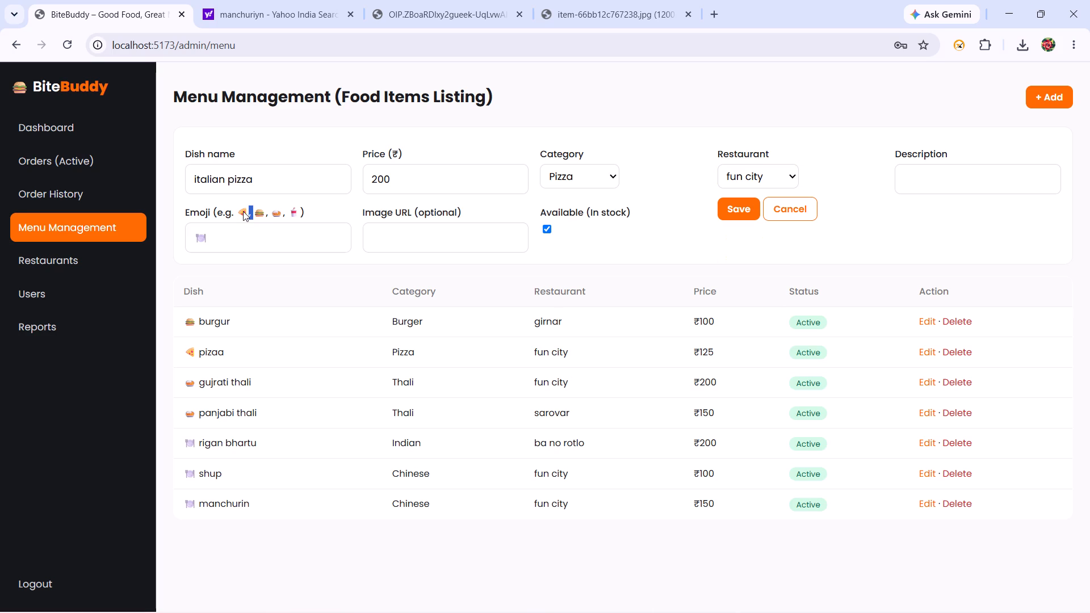
{"action": "double_click", "coordinate": [243, 211]}
{"action": "triple_click", "coordinate": [243, 211]}
{"action": "left_click", "coordinate": [243, 211]}
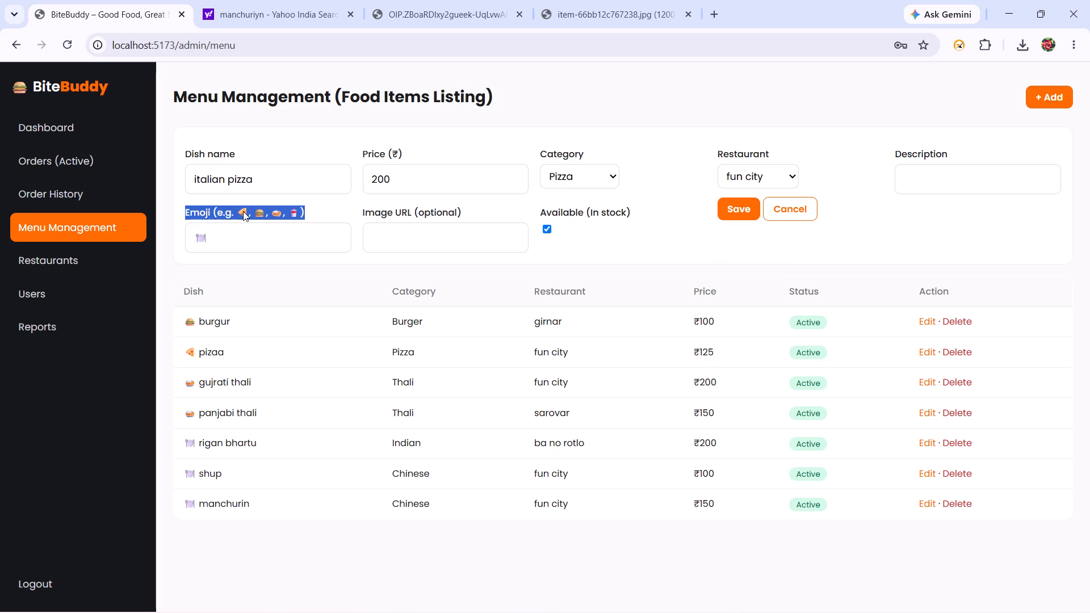
{"action": "left_click_drag", "start_coordinate": [243, 211], "coordinate": [324, 238]}
{"action": "left_click", "coordinate": [324, 238]}
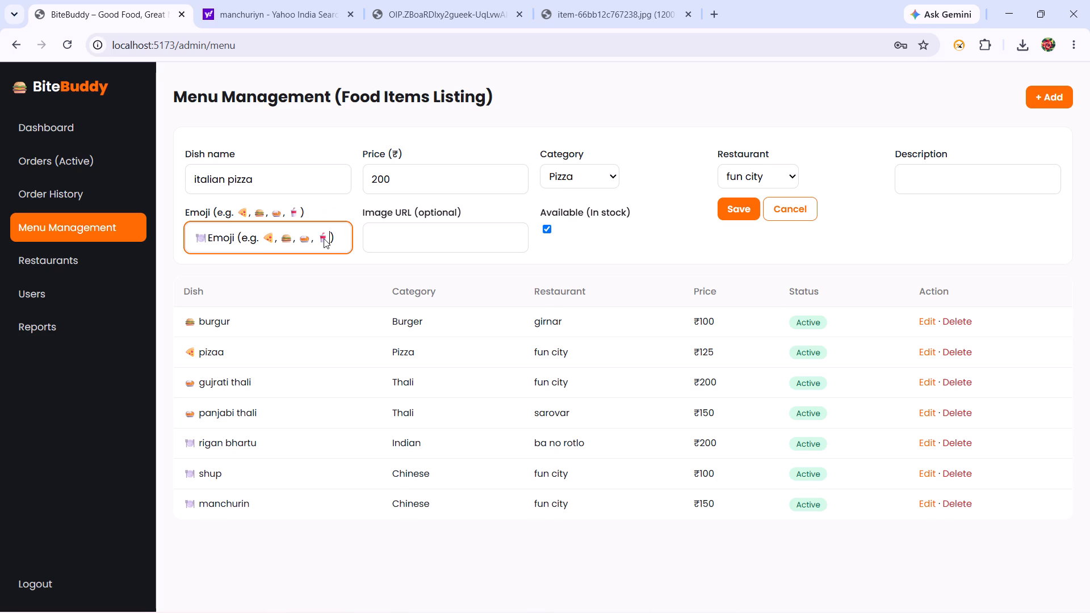
{"action": "left_click", "coordinate": [335, 236]}
{"action": "key", "text": "BackSpace"}
{"action": "key", "text": "BackSpace"}
{"action": "key", "text": "BackSpace"}
{"action": "key", "text": "BackSpace"}
{"action": "key", "text": "BackSpace"}
{"action": "key", "text": "BackSpace"}
{"action": "key", "text": "BackSpace"}
{"action": "key", "text": "BackSpace"}
{"action": "key", "text": "BackSpace"}
{"action": "key", "text": "BackSpace"}
{"action": "key", "text": "Left"}
{"action": "key", "text": "Left"}
{"action": "key", "text": "BackSpace"}
{"action": "key", "text": "BackSpace"}
{"action": "key", "text": "BackSpace"}
{"action": "key", "text": "BackSpace"}
{"action": "key", "text": "BackSpace"}
{"action": "key", "text": "BackSpace"}
{"action": "key", "text": "BackSpace"}
{"action": "key", "text": "BackSpace"}
{"action": "key", "text": "BackSpace"}
{"action": "key", "text": "BackSpace"}
{"action": "key", "text": "BackSpace"}
{"action": "key", "text": "BackSpace"}
{"action": "key", "text": "BackSpace"}
{"action": "key", "text": "BackSpace"}
{"action": "key", "text": "BackSpace"}
{"action": "key", "text": "BackSpace"}
{"action": "key", "text": "BackSpace"}
{"action": "key", "text": "BackSpace"}
{"action": "key", "text": "BackSpace"}
{"action": "key", "text": "BackSpace"}
{"action": "key", "text": "BackSpace"}
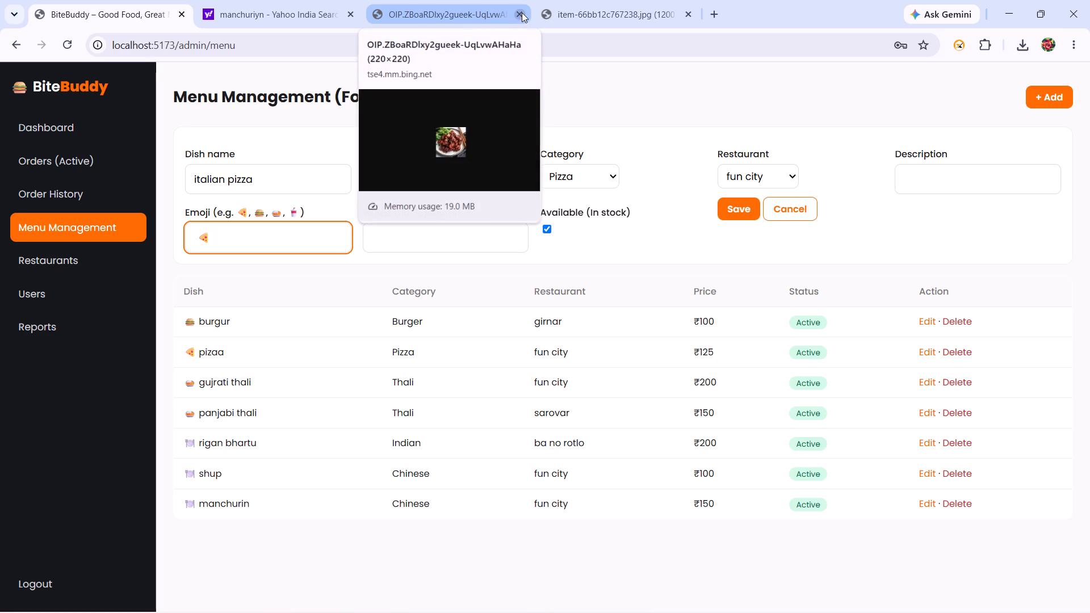
Close the manchuriyn search tab and the two leftover image tabs.
{"action": "left_click", "coordinate": [350, 13]}
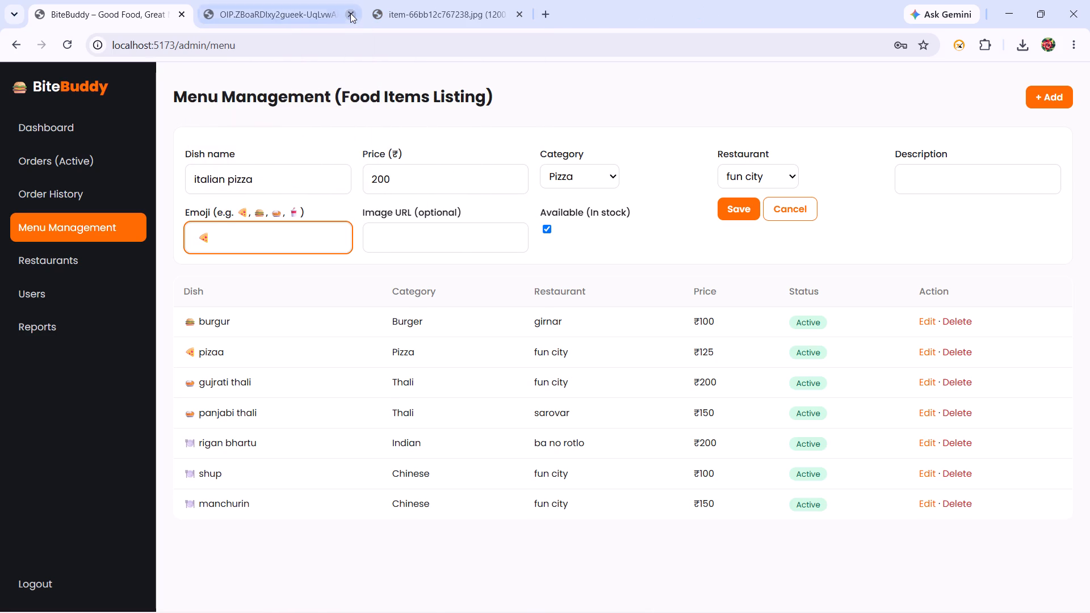
{"action": "left_click", "coordinate": [350, 13]}
{"action": "left_click", "coordinate": [350, 13]}
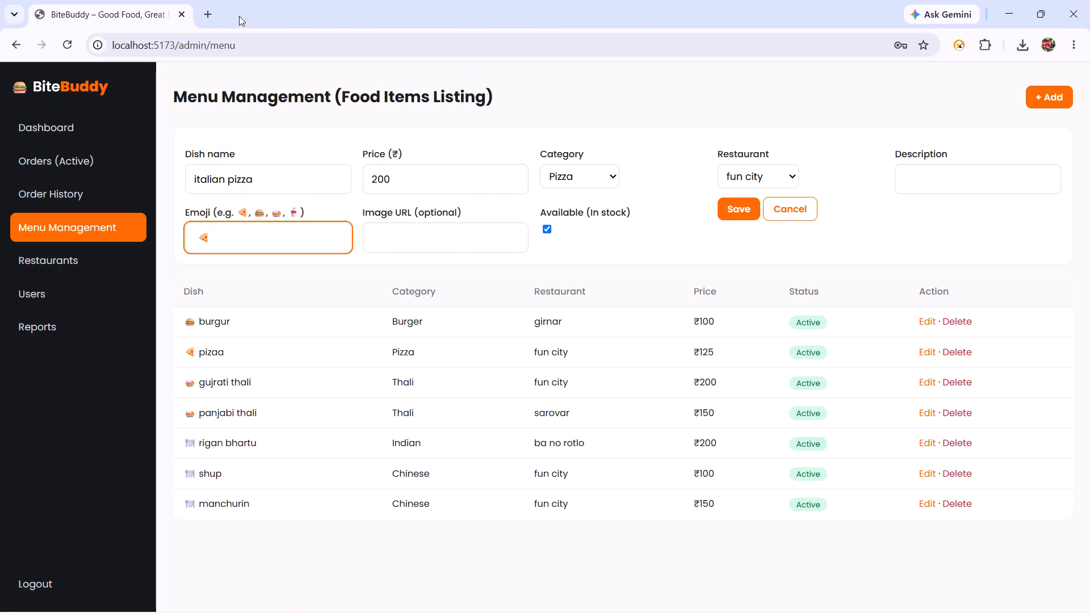
Search the web for "italian pizza images" in a new tab.
{"action": "left_click", "coordinate": [213, 13]}
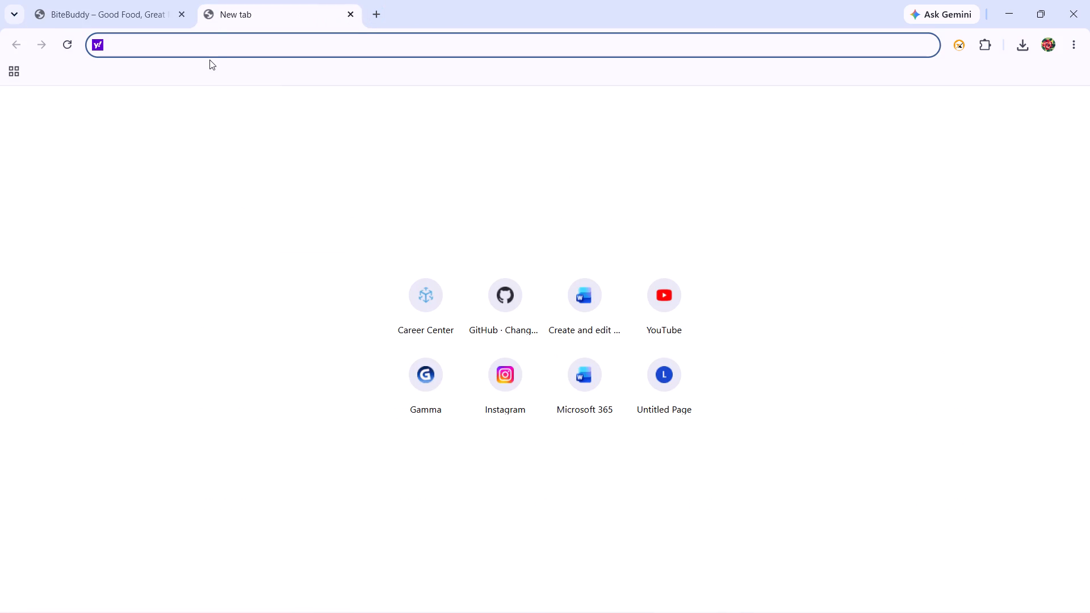
{"action": "type", "text": "italian pizza"}
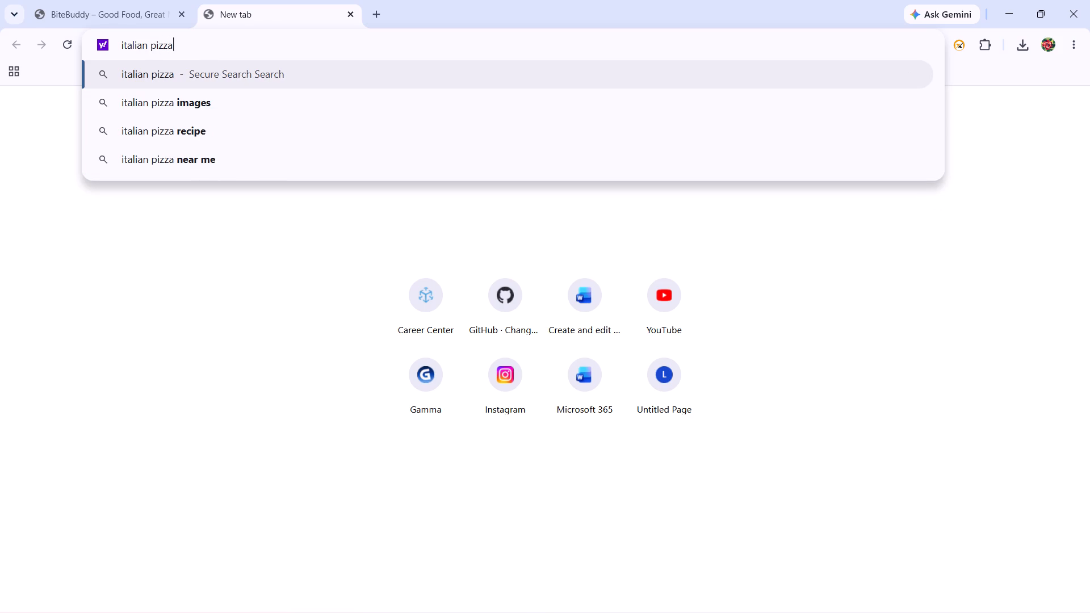
{"action": "left_click", "coordinate": [231, 111]}
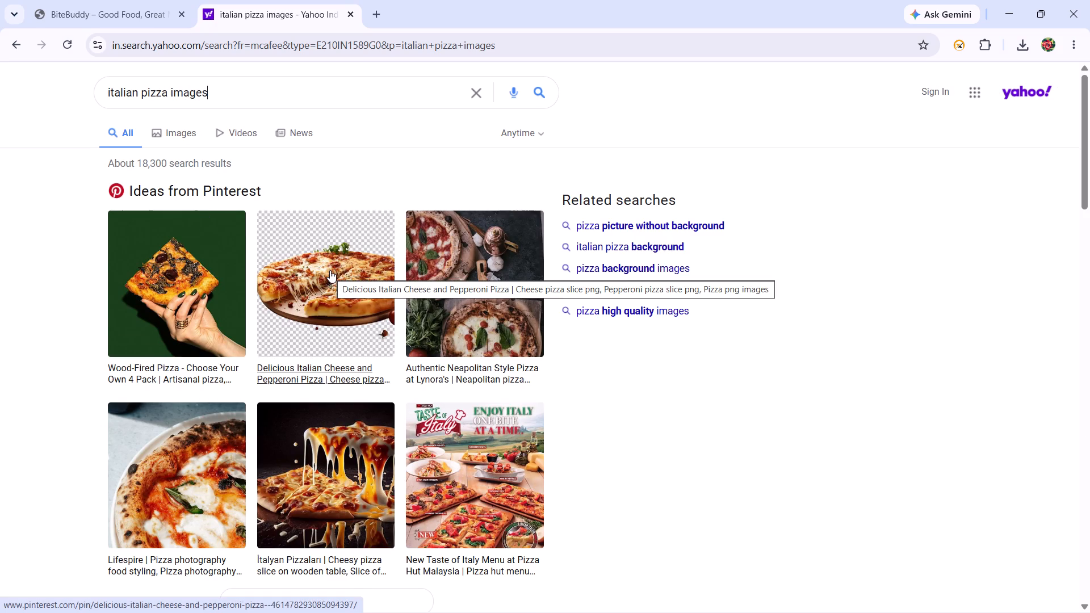
Show only image results and open the preview of the Richly Decorated Italian Pizza picture from dreamstime.com.
{"action": "left_click", "coordinate": [440, 289]}
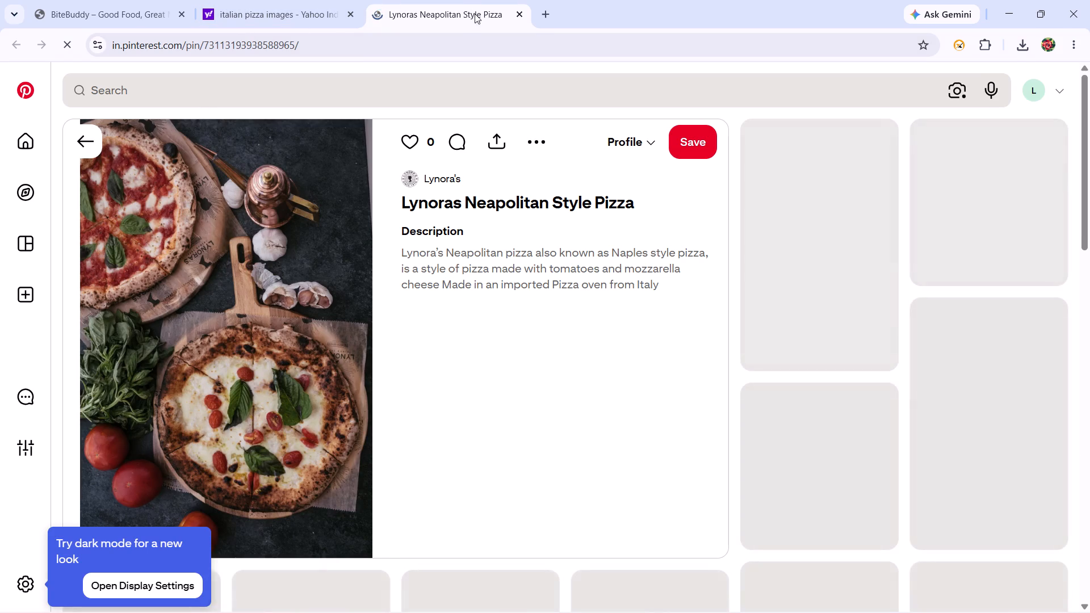
{"action": "left_click", "coordinate": [519, 14]}
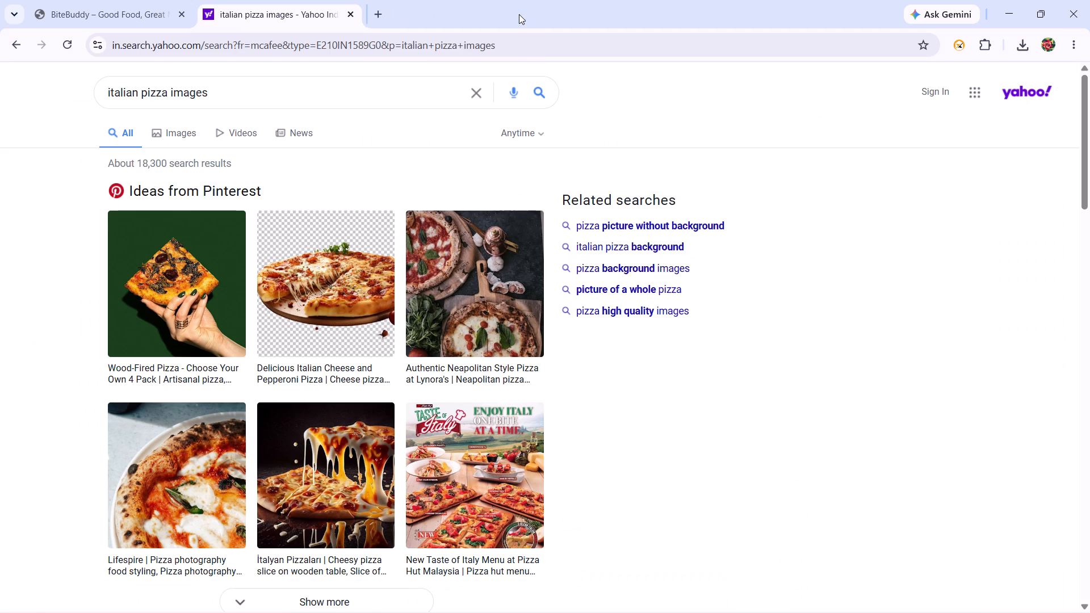
{"action": "left_click", "coordinate": [187, 134]}
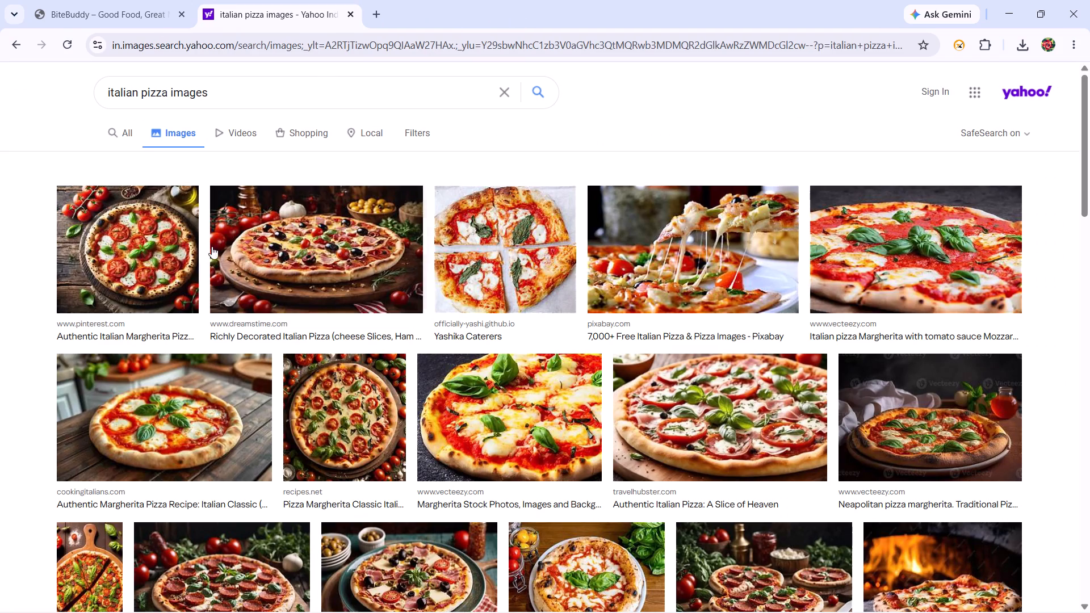
{"action": "left_click", "coordinate": [258, 246]}
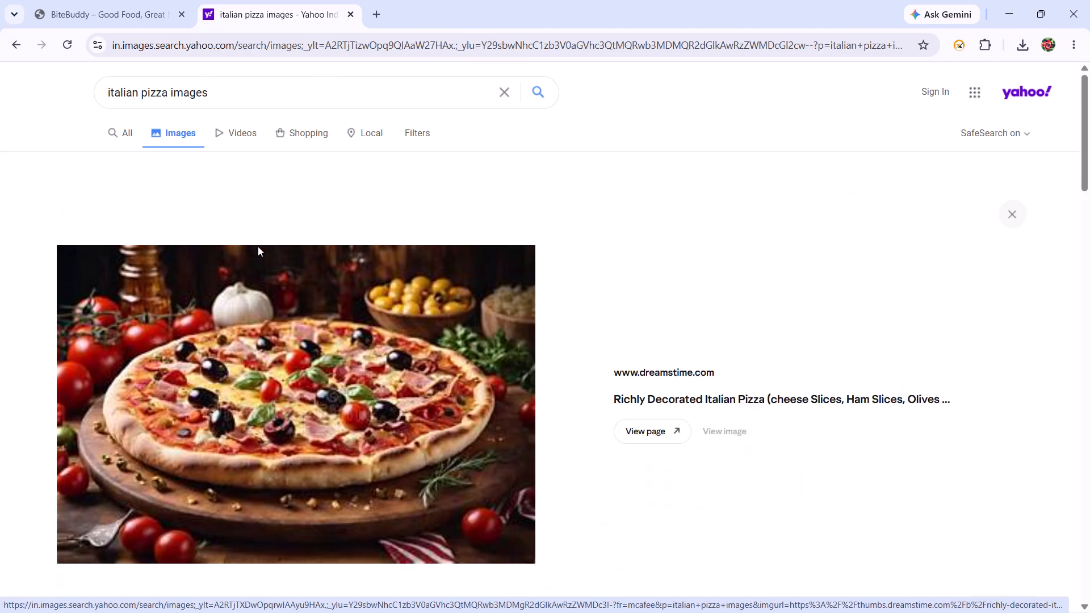
{"action": "left_click", "coordinate": [292, 273]}
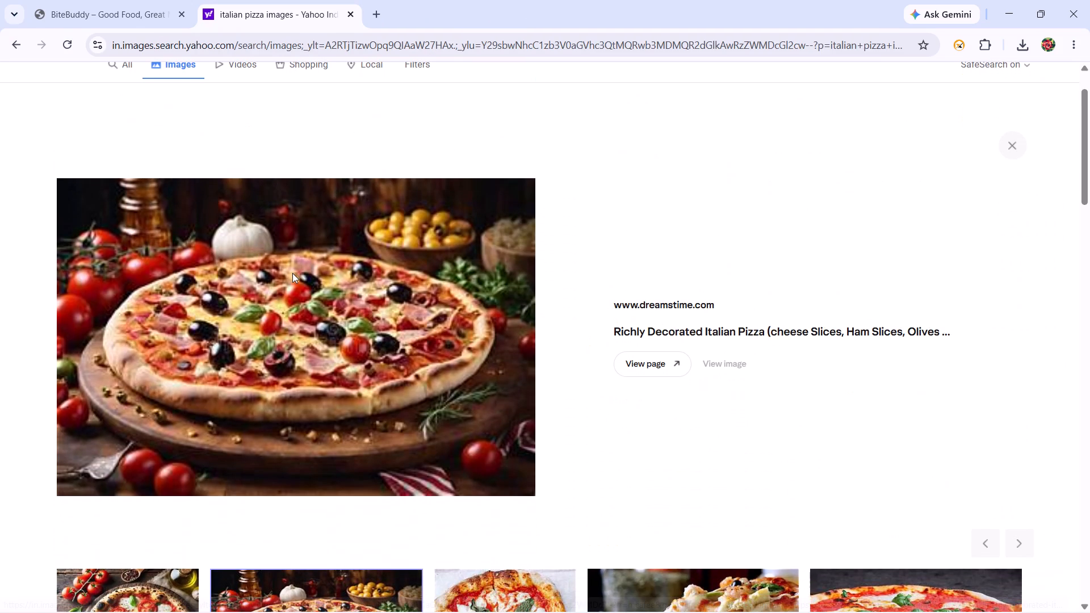
Open the previewed dreamstime pizza picture in its own tab and copy its web address.
{"action": "right_click", "coordinate": [292, 273]}
{"action": "left_click", "coordinate": [358, 287]}
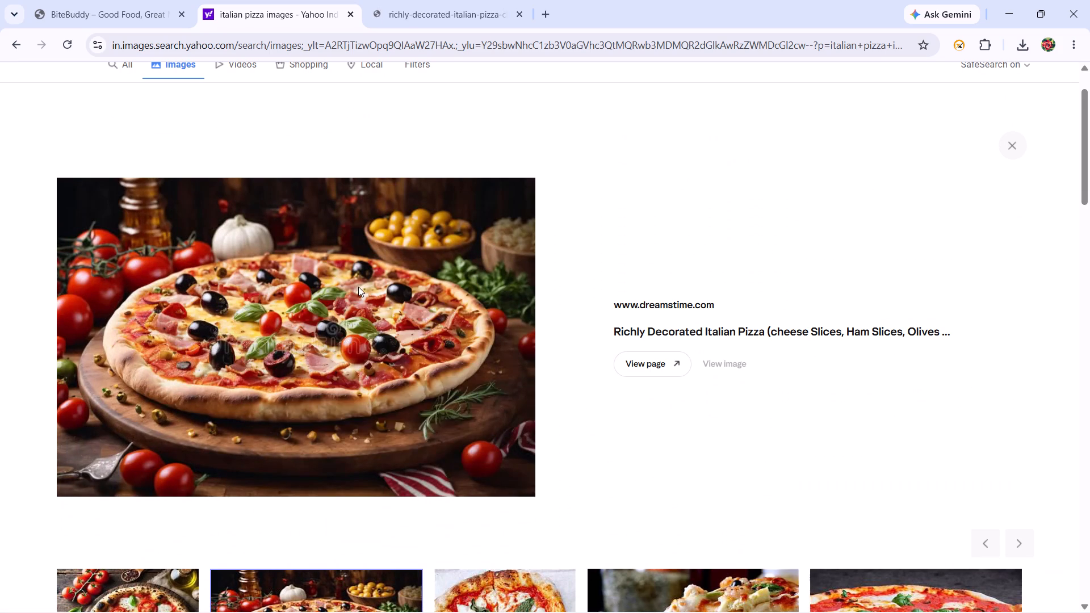
{"action": "left_click", "coordinate": [466, 6]}
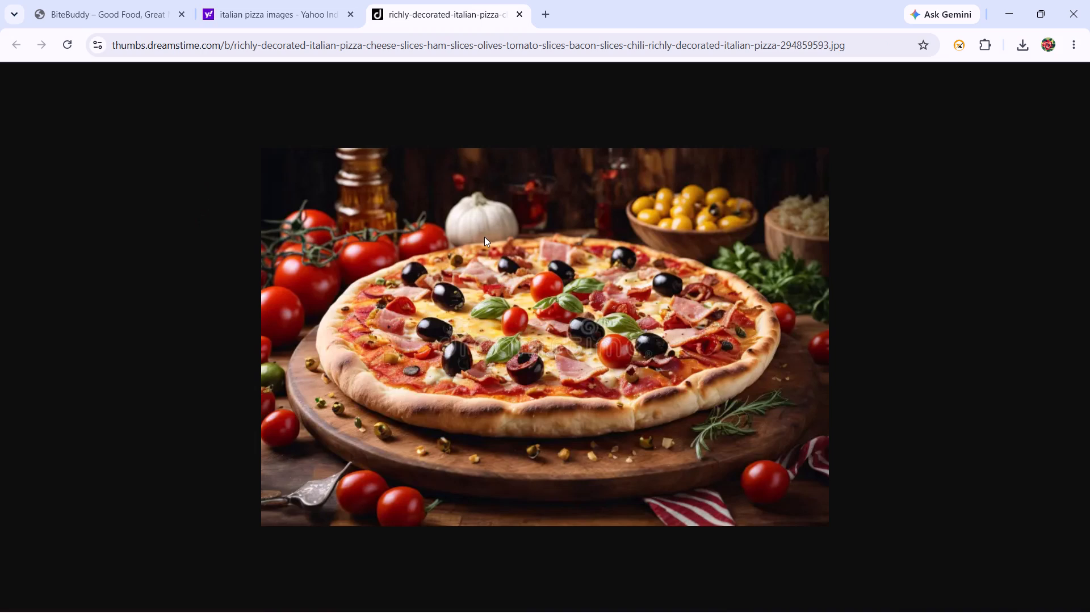
{"action": "left_click", "coordinate": [484, 237]}
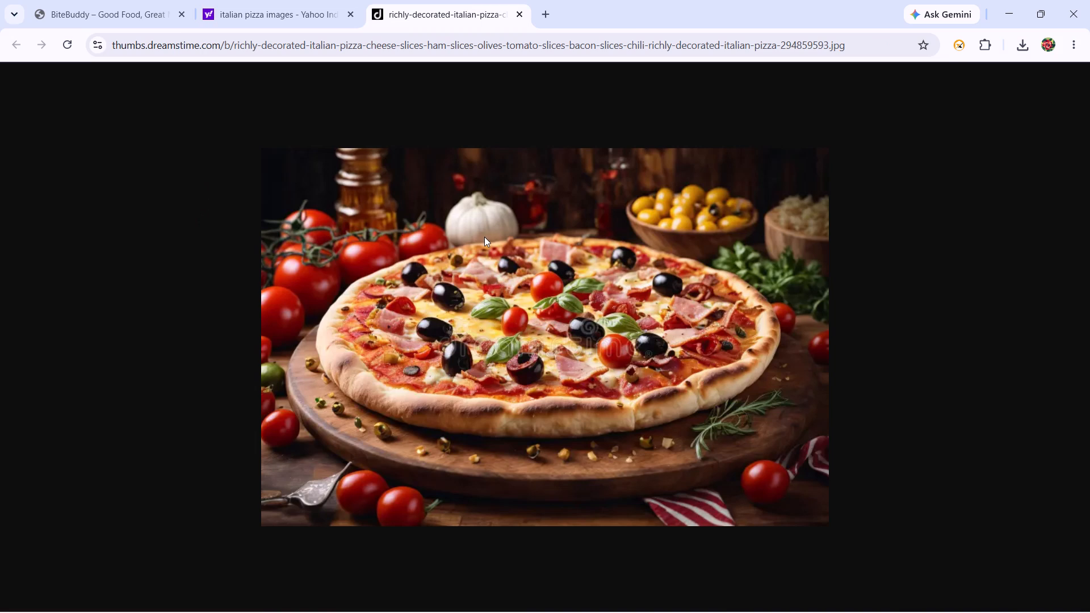
{"action": "left_click", "coordinate": [484, 237]}
{"action": "right_click", "coordinate": [484, 237]}
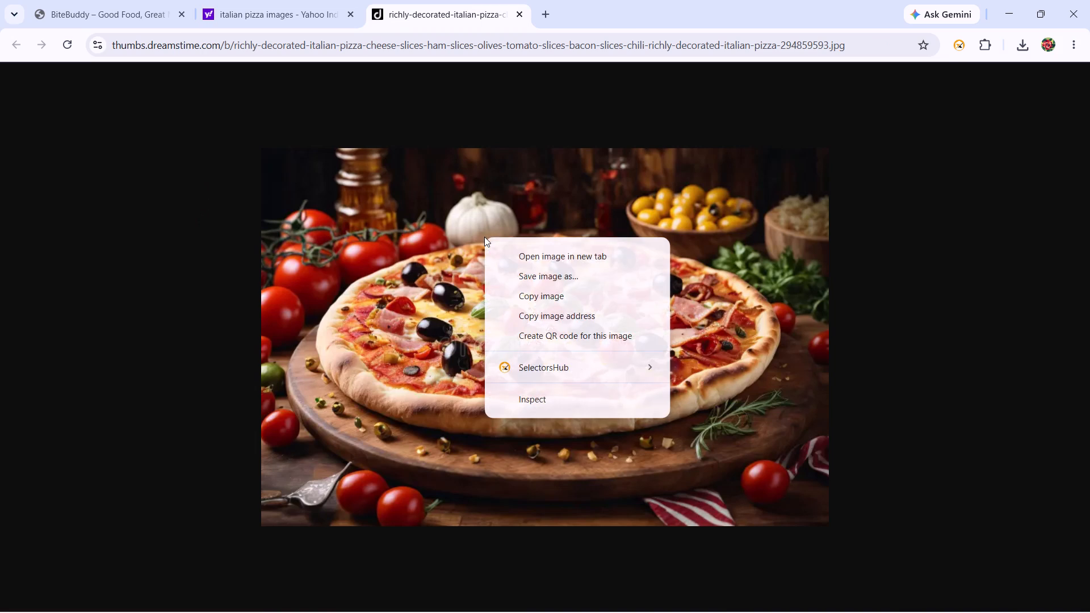
{"action": "left_click", "coordinate": [398, 237]}
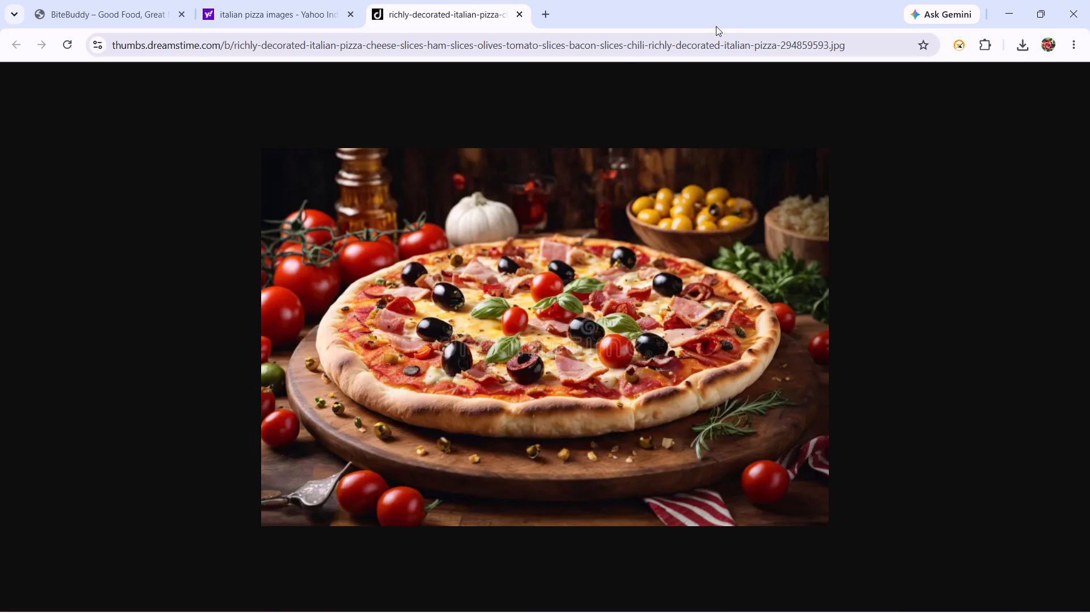
{"action": "left_click", "coordinate": [850, 48]}
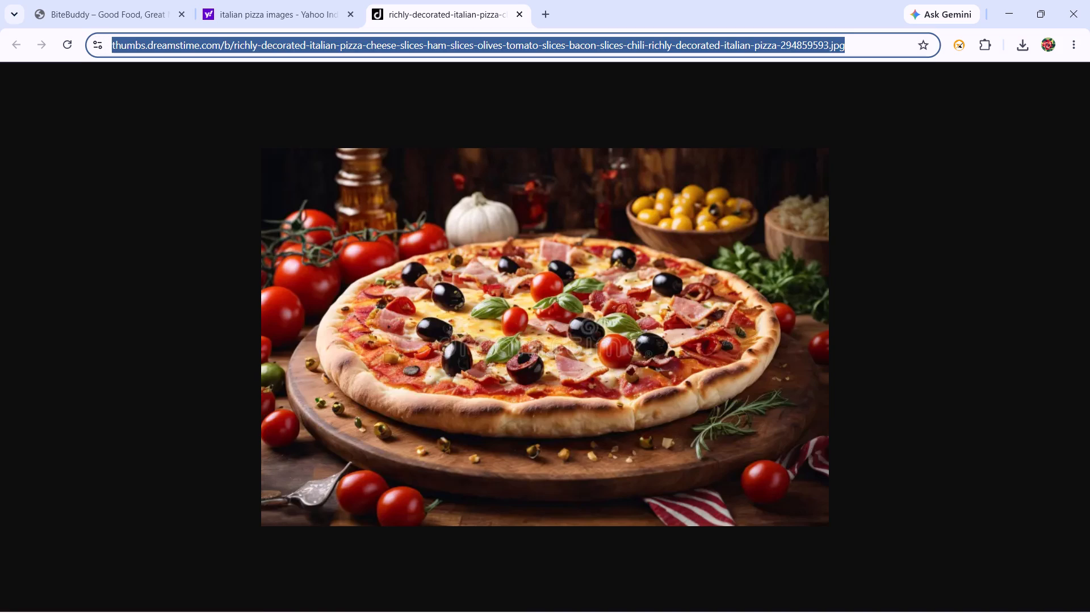
{"action": "key", "text": "ctrl+c"}
Set the copied thumbs.dreamstime.com address as the italian pizza's image URL in BiteBuddy and save the dish.
{"action": "left_click", "coordinate": [133, 6]}
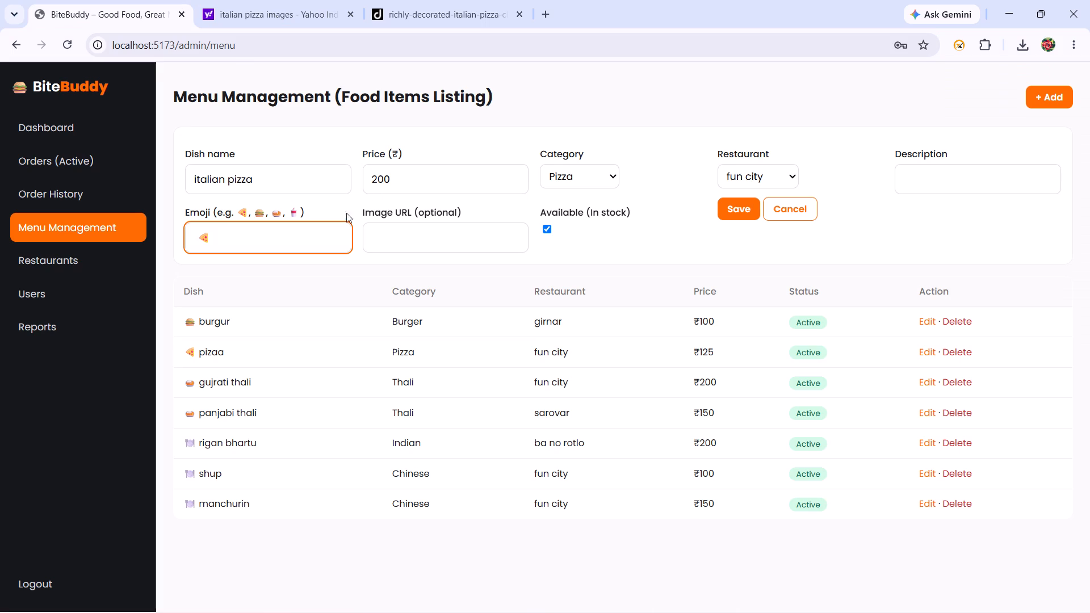
{"action": "left_click", "coordinate": [385, 230]}
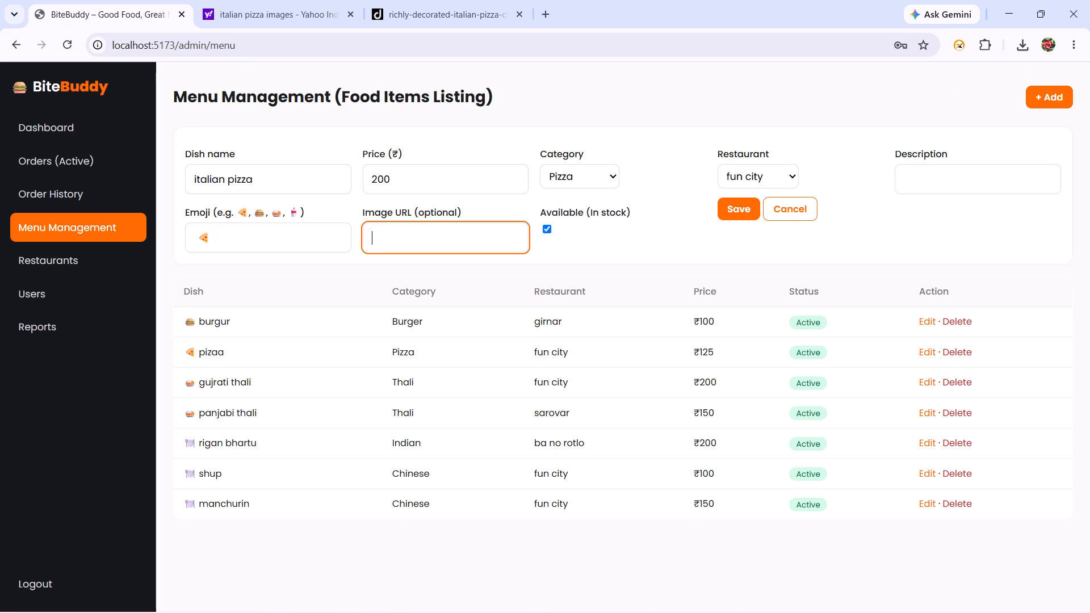
{"action": "key", "text": "ctrl+v"}
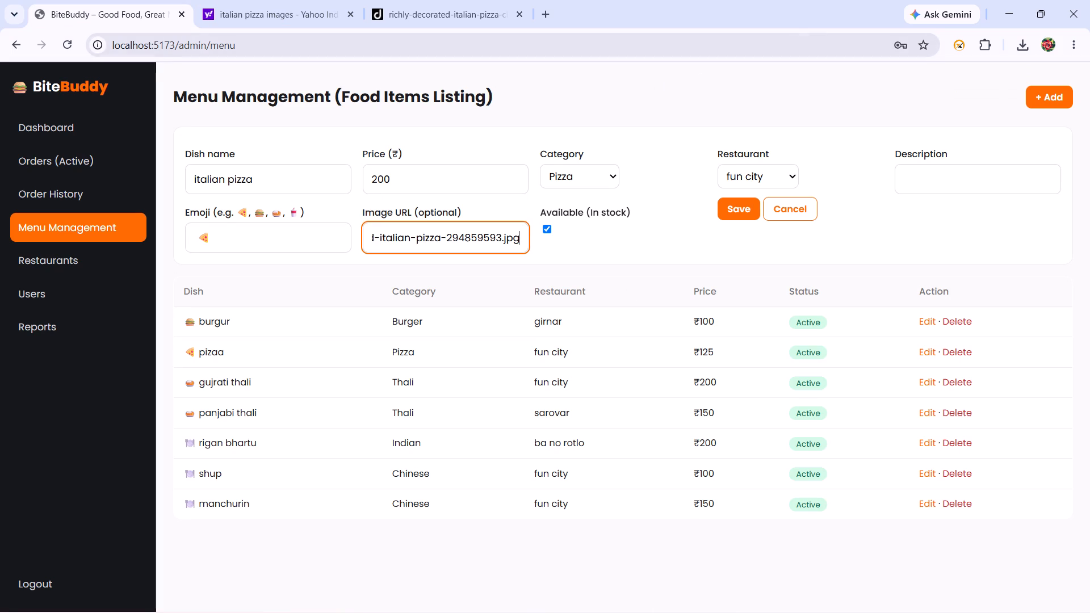
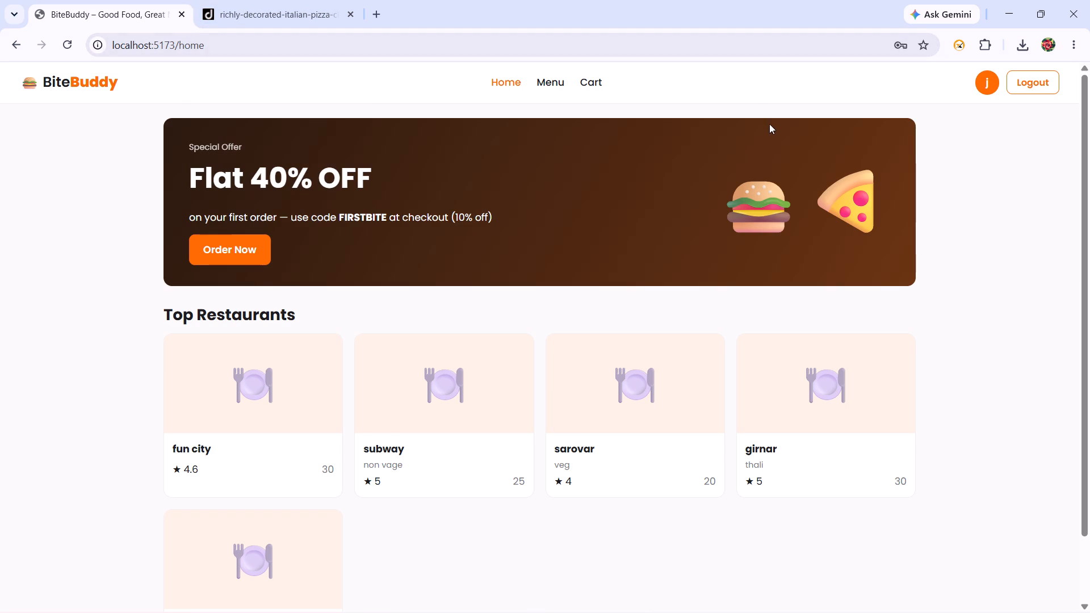
Add one burgur from the food menu to the cart and proceed to checkout with it.
{"action": "left_click", "coordinate": [551, 78]}
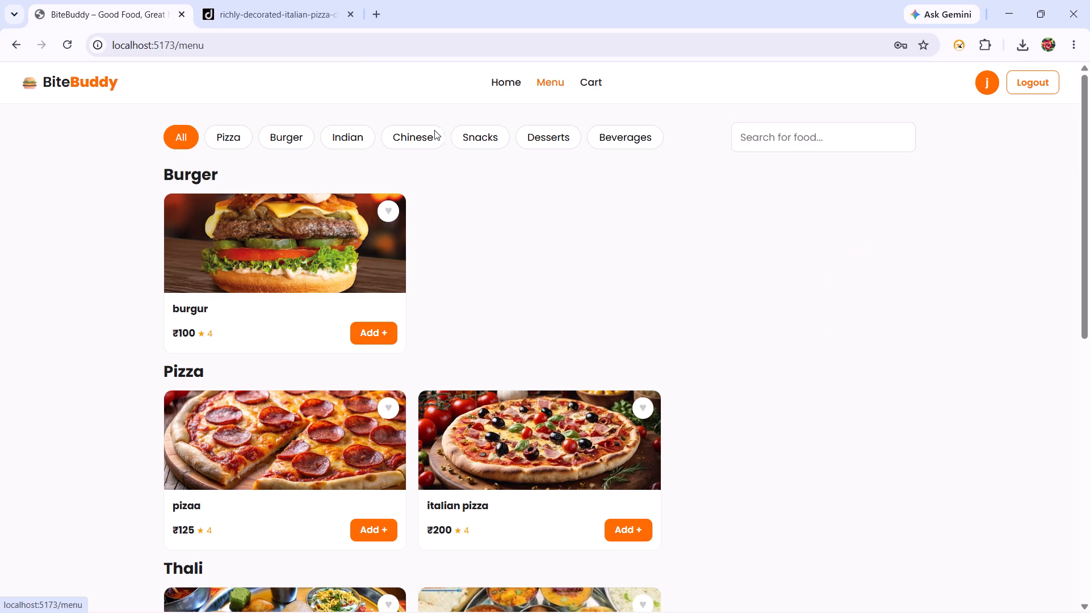
{"action": "left_click", "coordinate": [355, 338]}
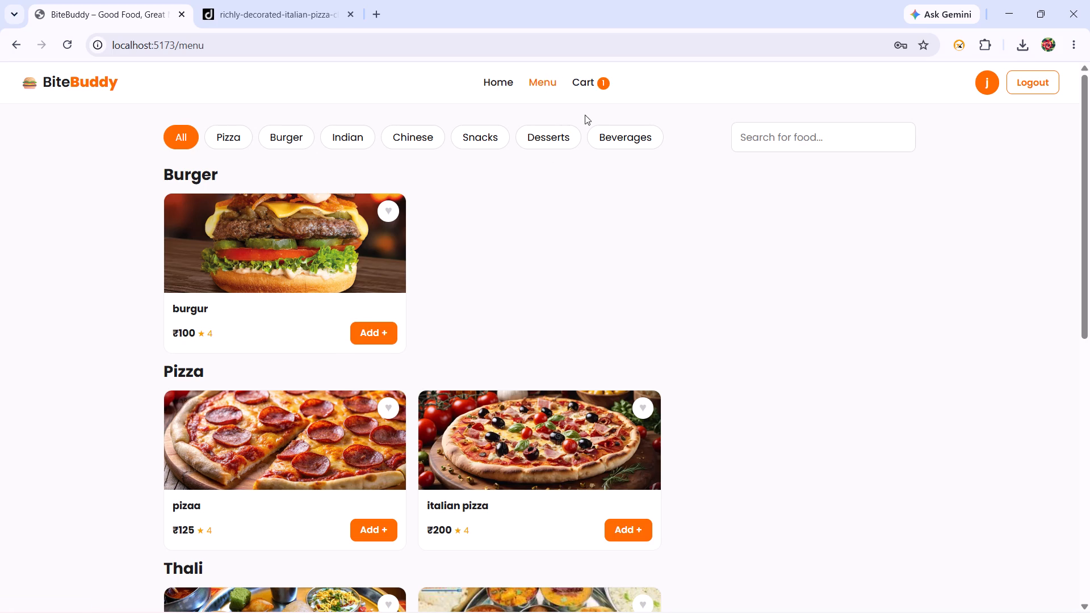
{"action": "left_click", "coordinate": [592, 83]}
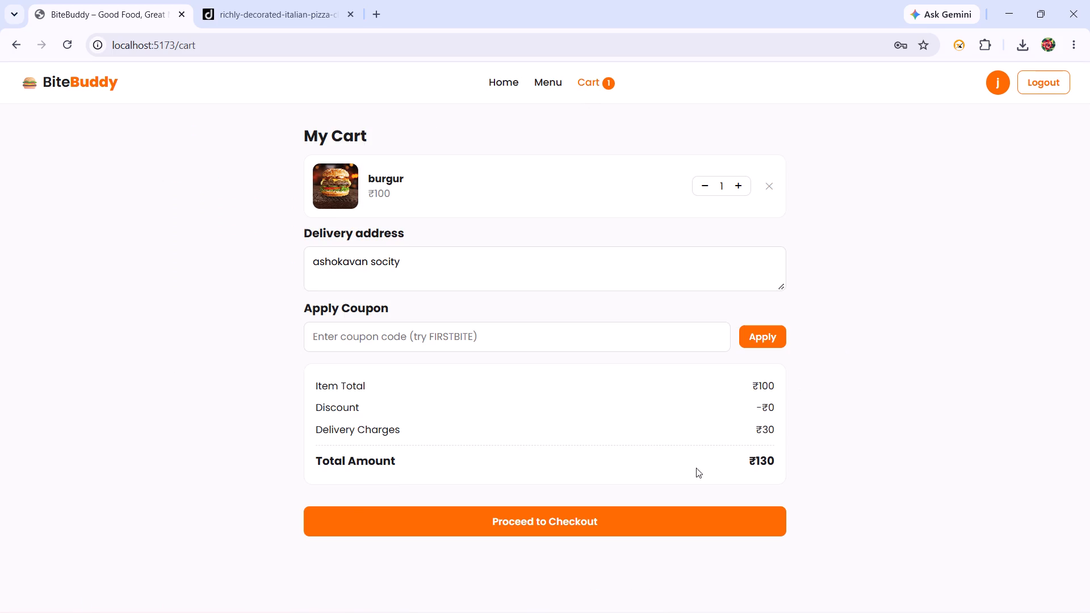